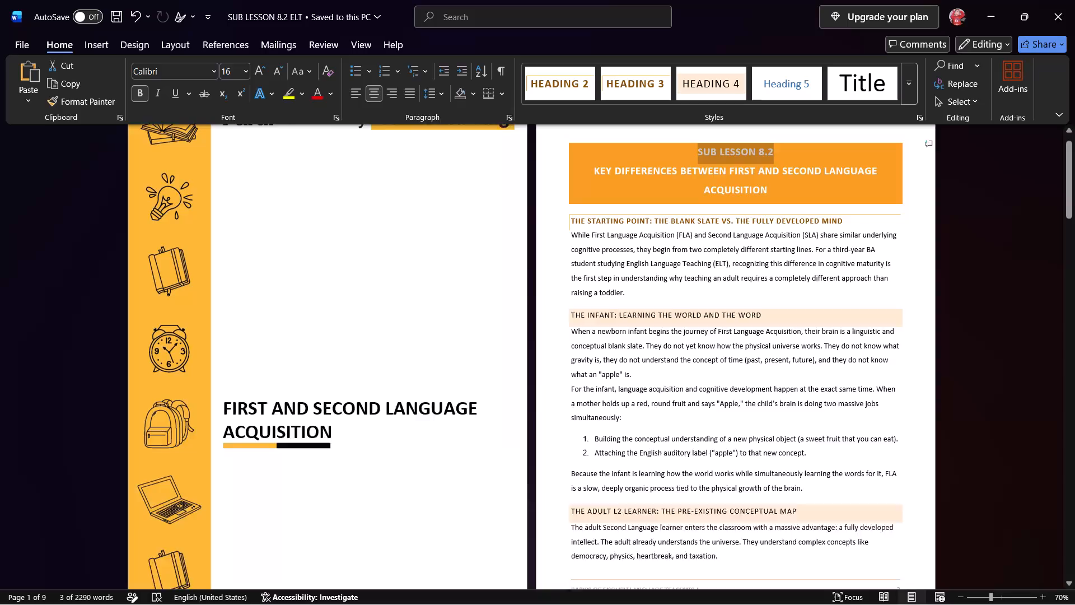
Review the layout of the SUB LESSON 8.2 ELT document from the cover page through the Key Takeaways page.
scroll(787, 343, "up", 4)
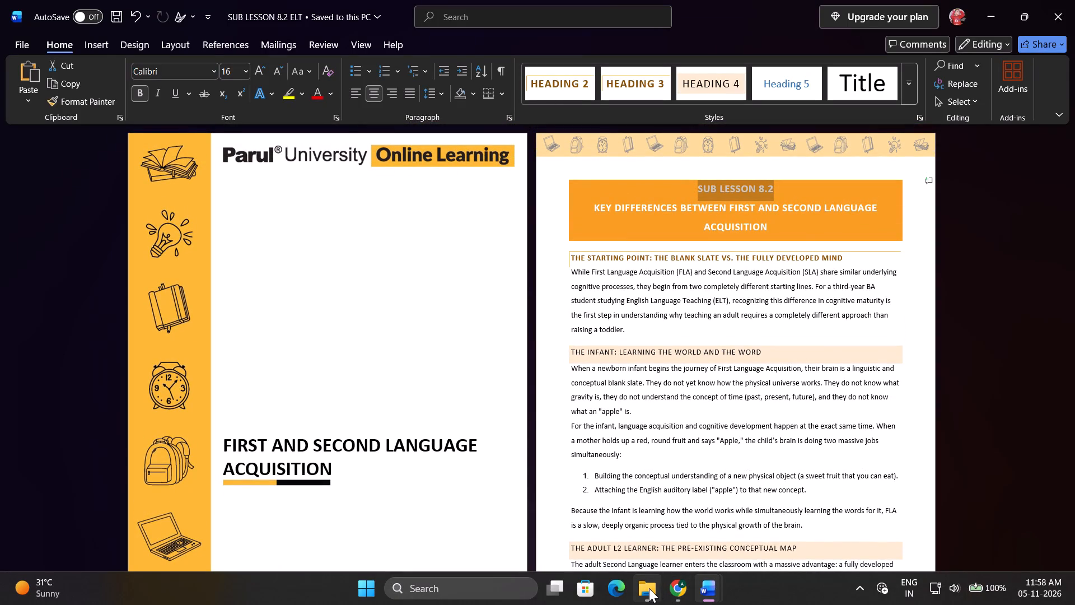
left_click(649, 588)
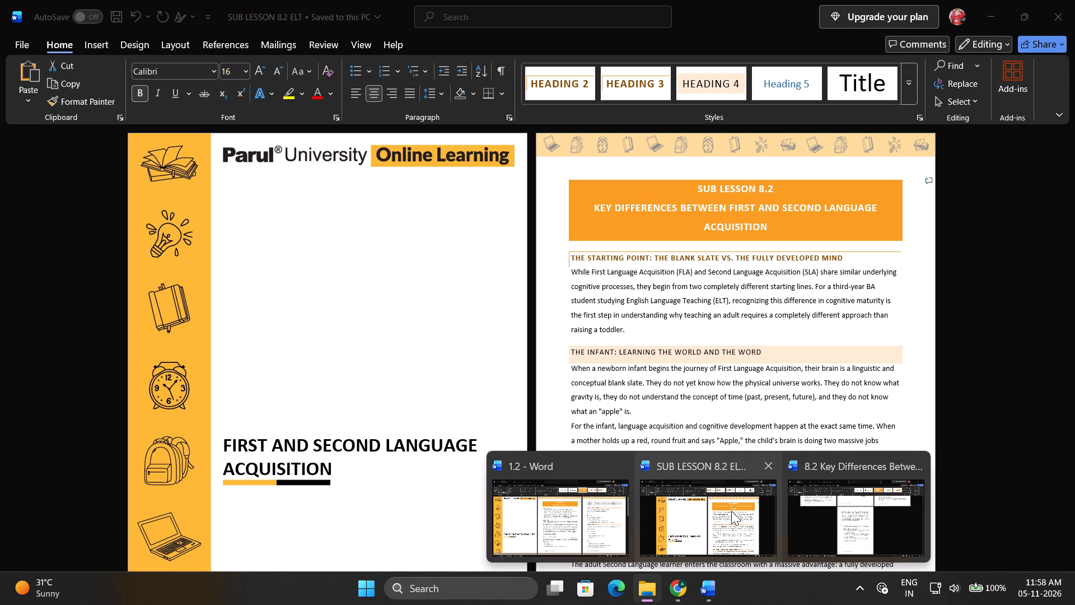
left_click(731, 511)
scroll(733, 317, "down", 4)
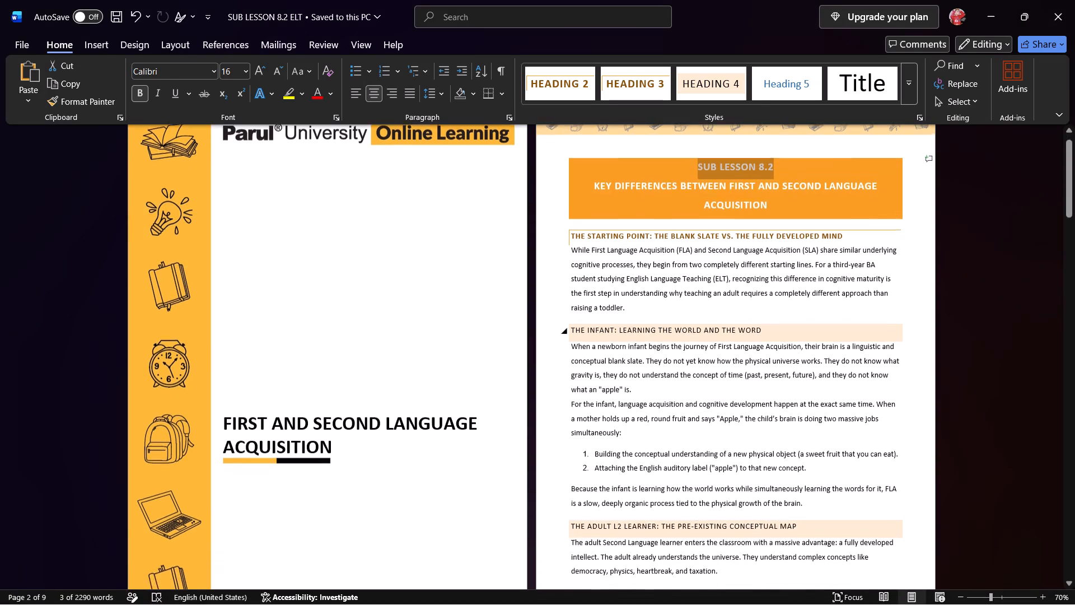
scroll(733, 317, "down", 19)
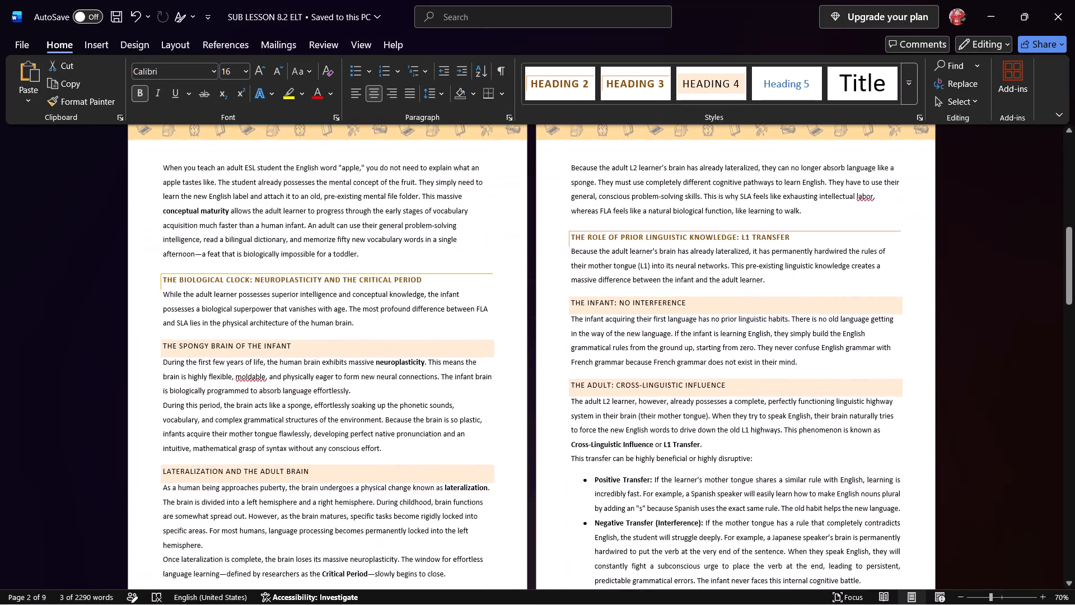
scroll(734, 326, "down", 19)
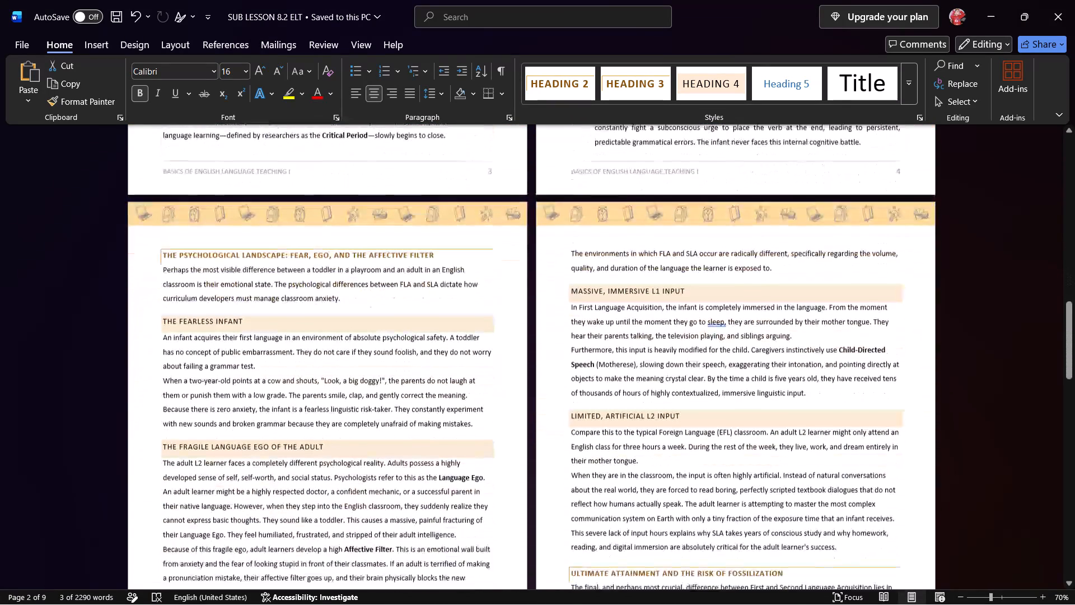
scroll(734, 326, "down", 13)
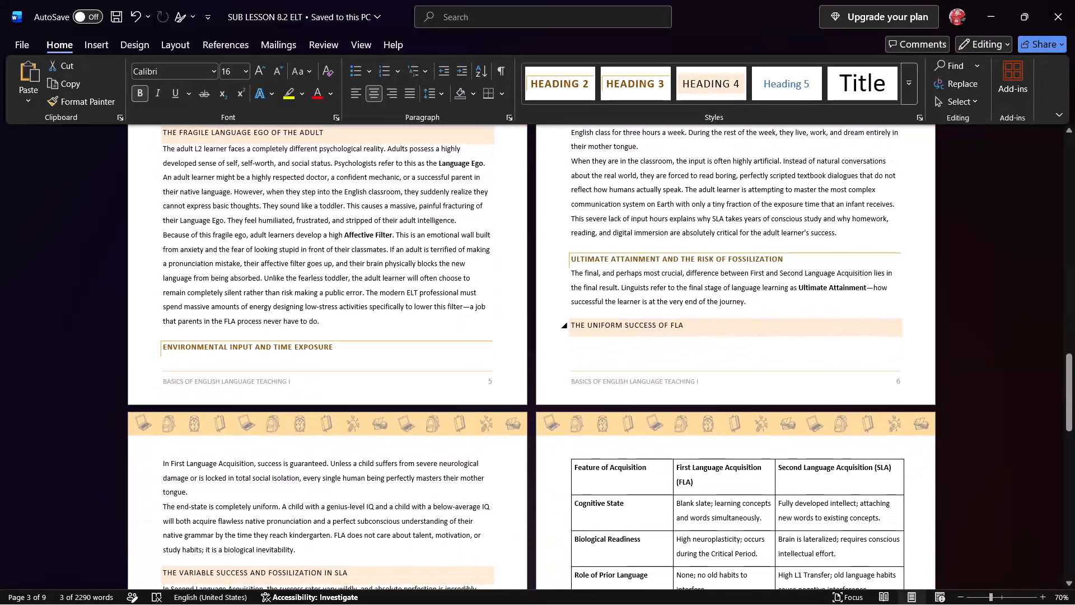
scroll(734, 326, "down", 20)
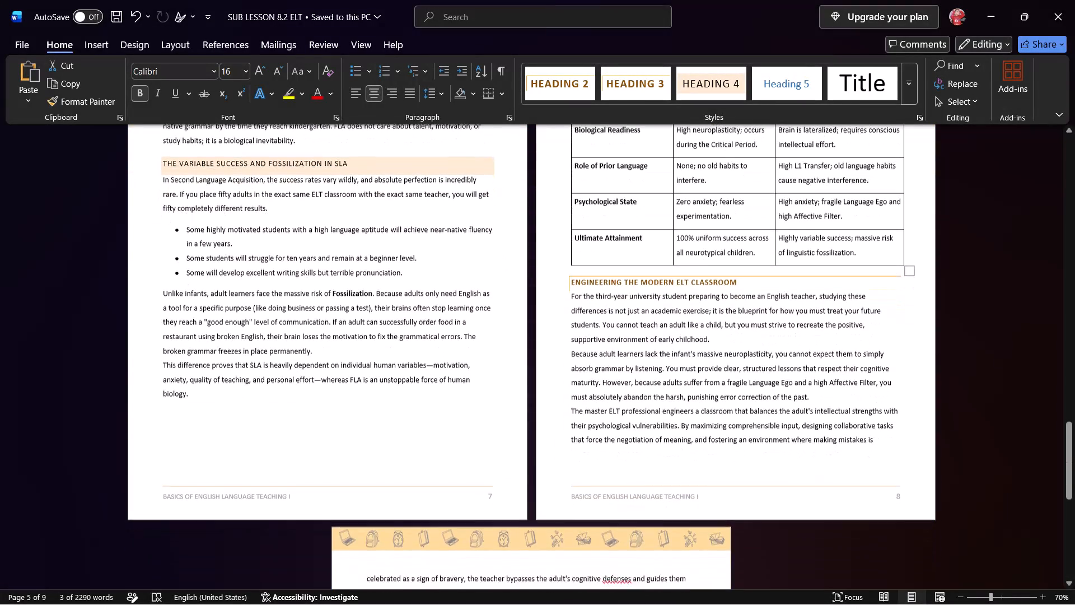
scroll(734, 326, "down", 16)
Justify the entire document's text and apply a preset line spacing to it.
key("ctrl+a")
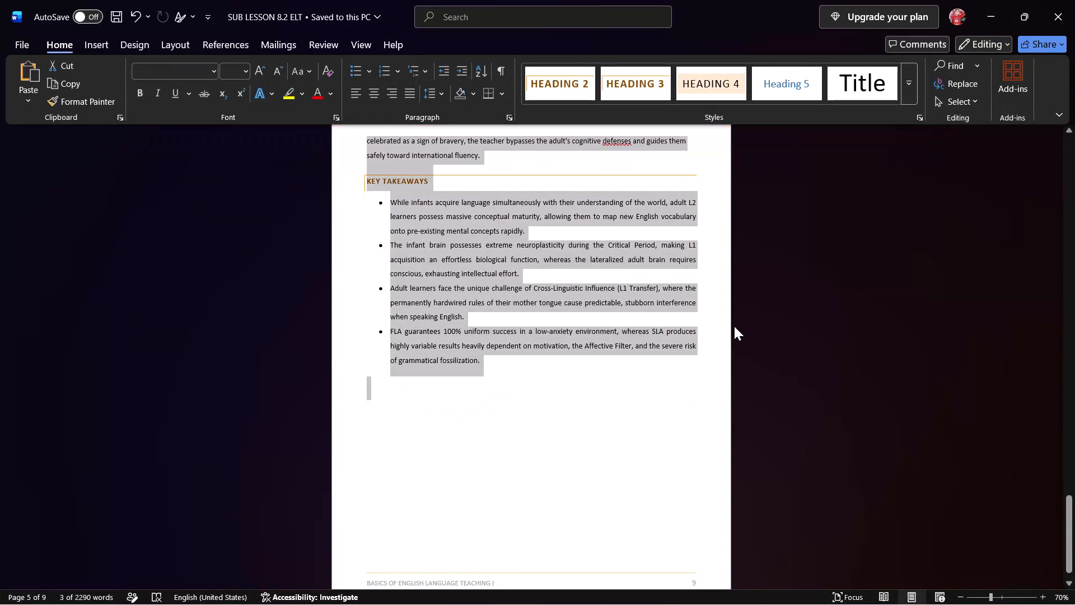
left_click(409, 95)
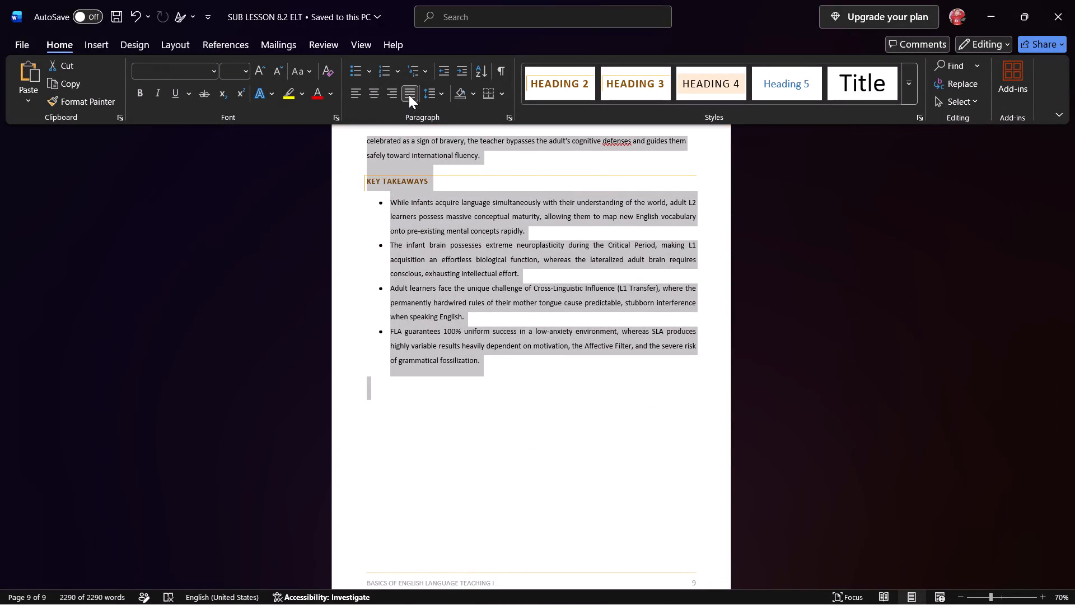
left_click(437, 94)
left_click(451, 151)
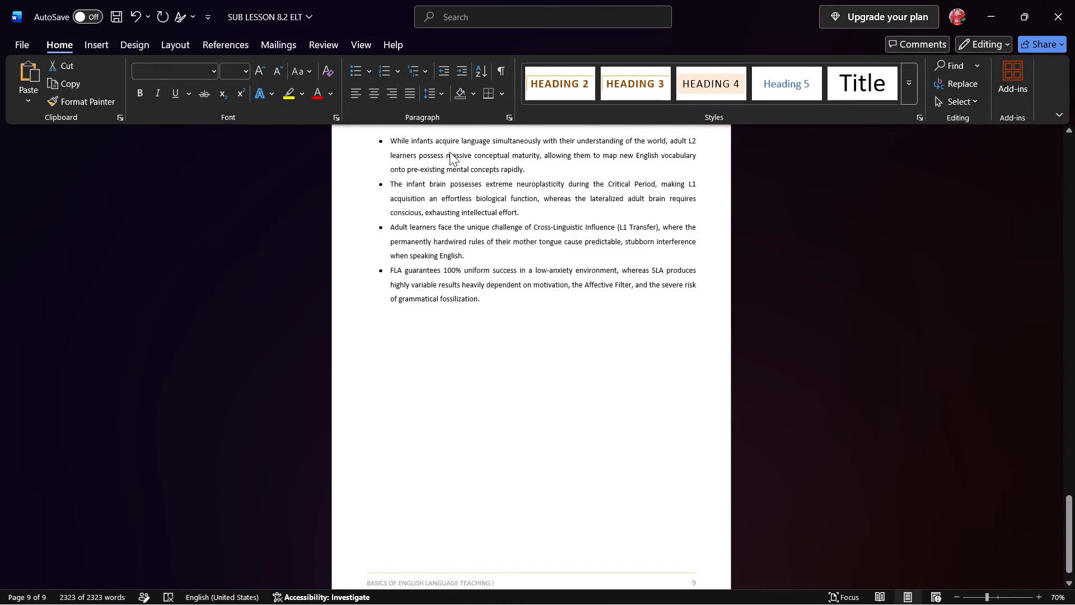
Insert a blank line before the Key Takeaways heading so it moves onto page 9 with its bullet list.
scroll(555, 347, "up", 12)
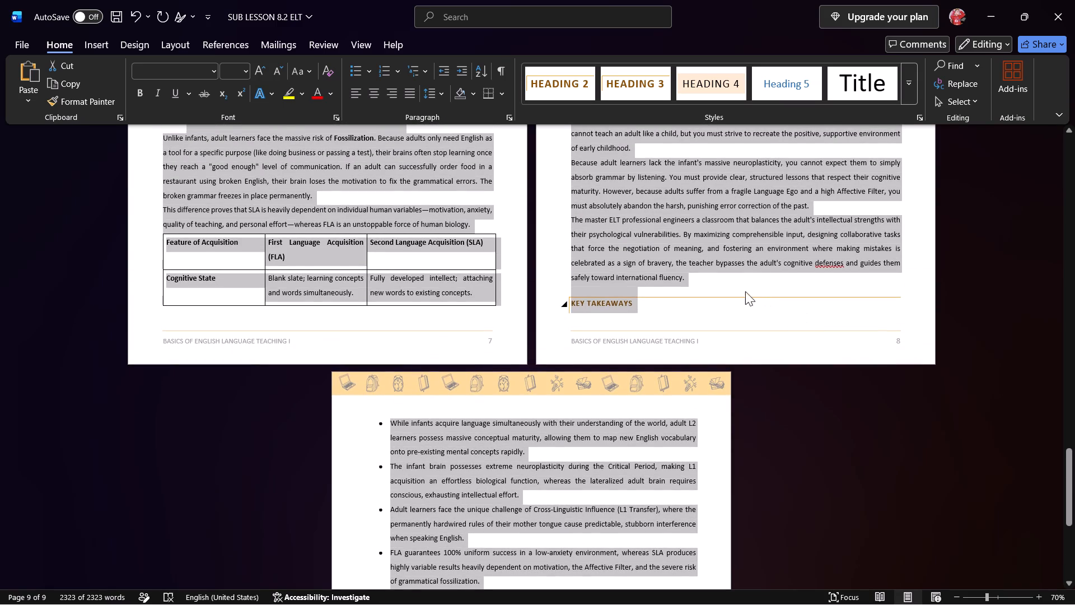
left_click(738, 286)
key("Return")
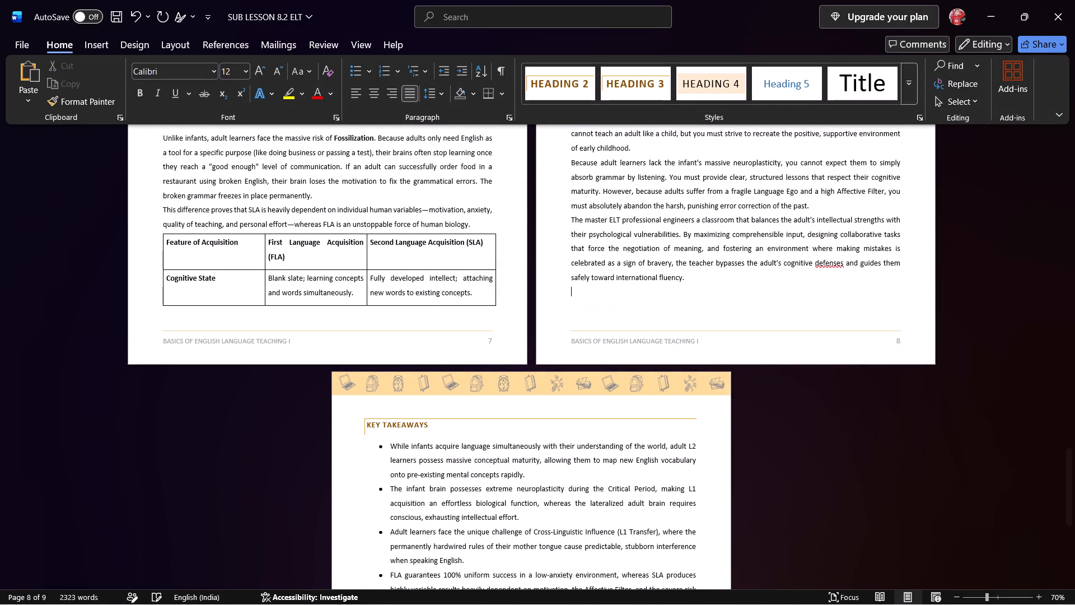
Add a blank line after the Affective Filter paragraph on page 5 to push the Environmental Input and Time Exposure heading onto page 6.
scroll(572, 416, "up", 11)
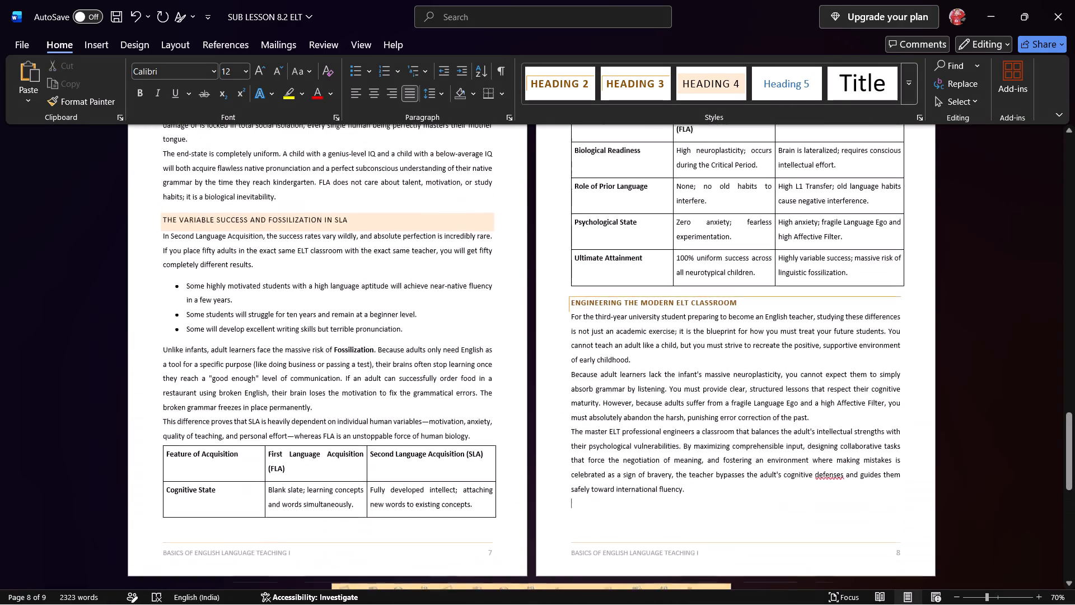
scroll(572, 416, "up", 1)
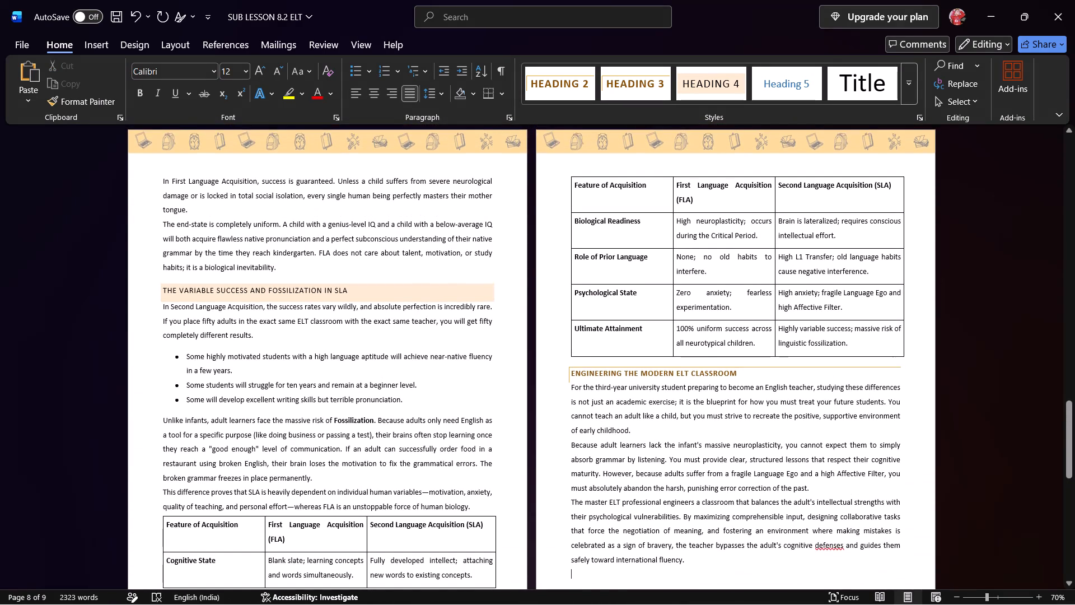
scroll(572, 416, "up", 15)
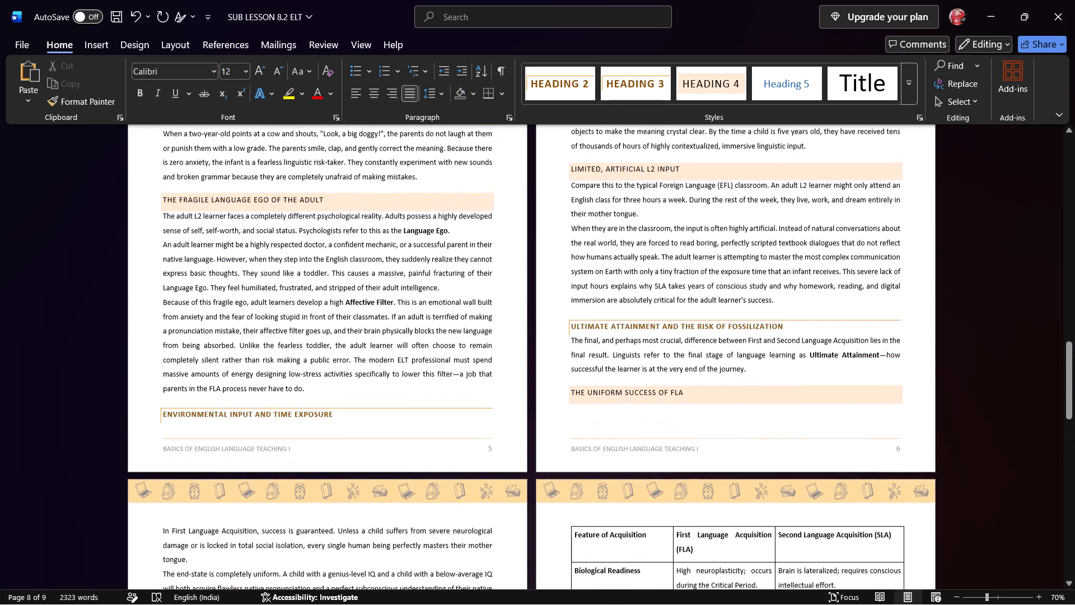
scroll(572, 416, "up", 2)
left_click(343, 446)
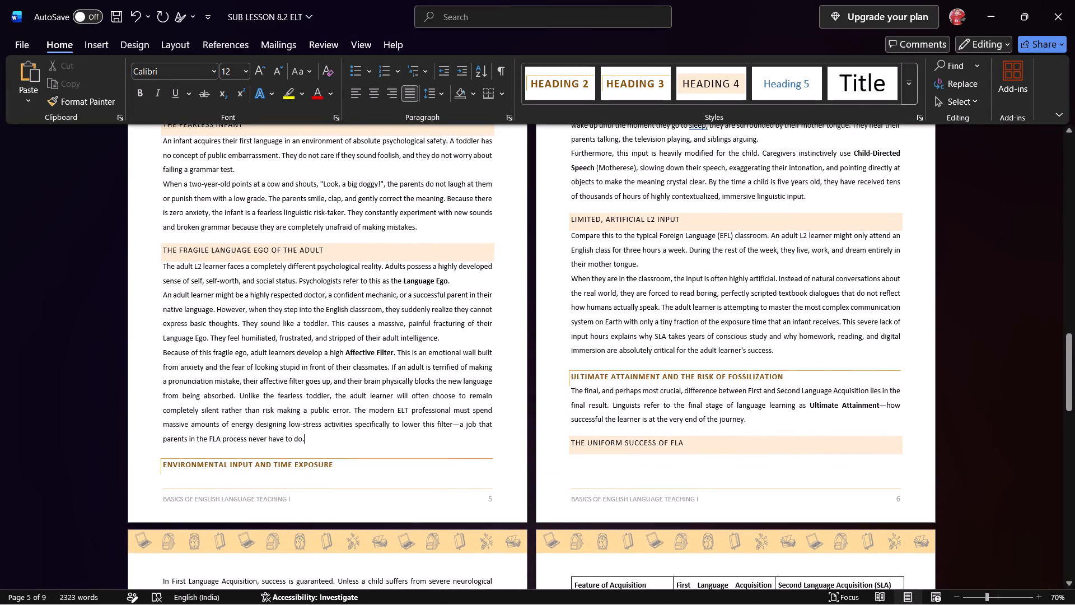
key("Return")
Centre the orange title block on page 2, covering Sub Lesson 8.2 and Key Differences Between First and Second Language Acquisition.
scroll(566, 522, "up", 13)
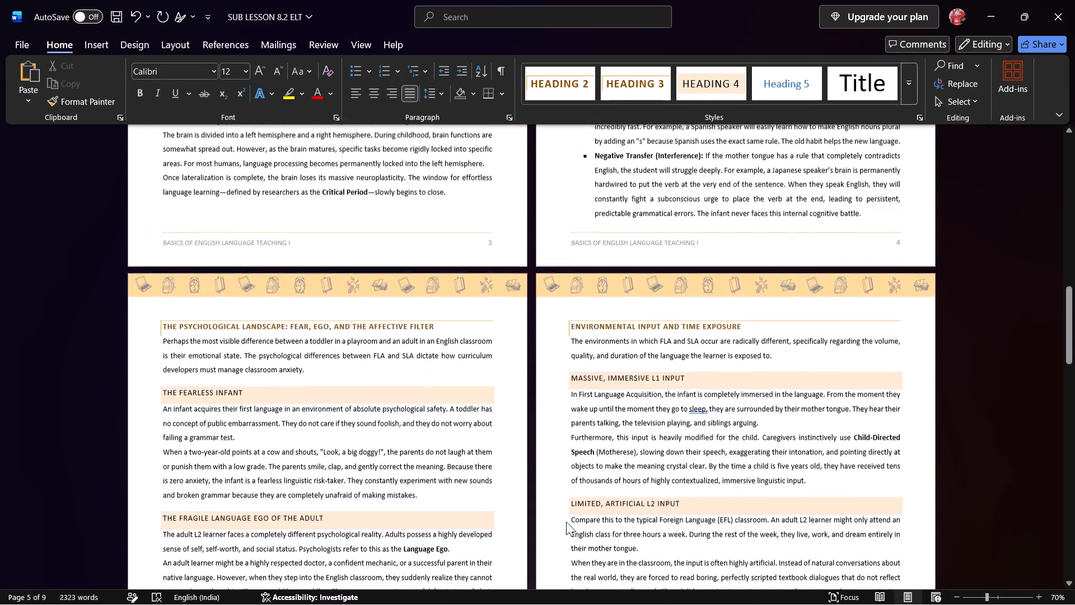
scroll(566, 522, "up", 20)
scroll(566, 522, "up", 5)
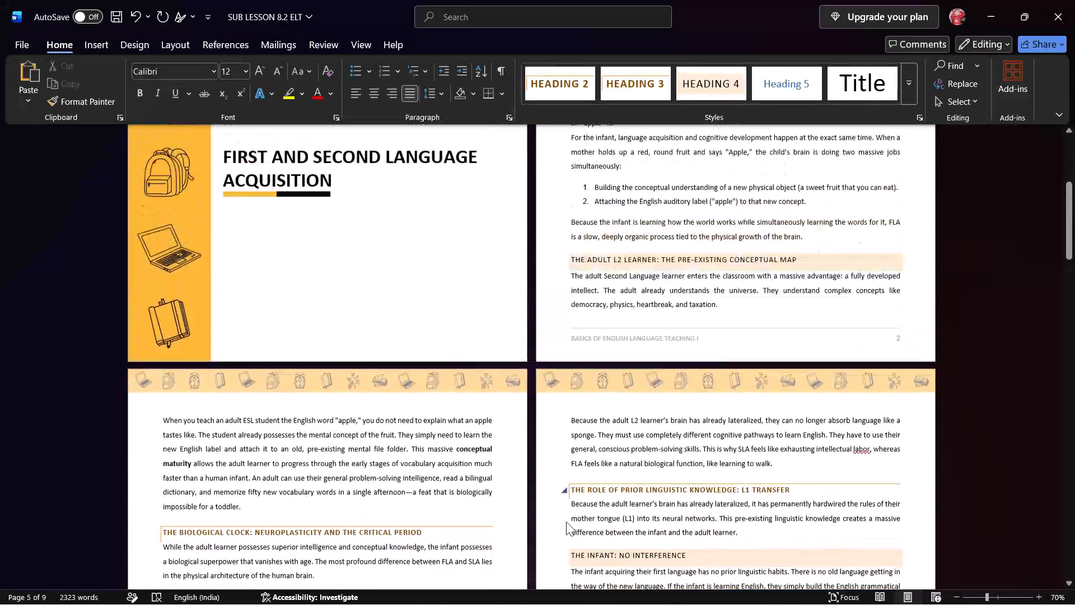
scroll(566, 522, "up", 14)
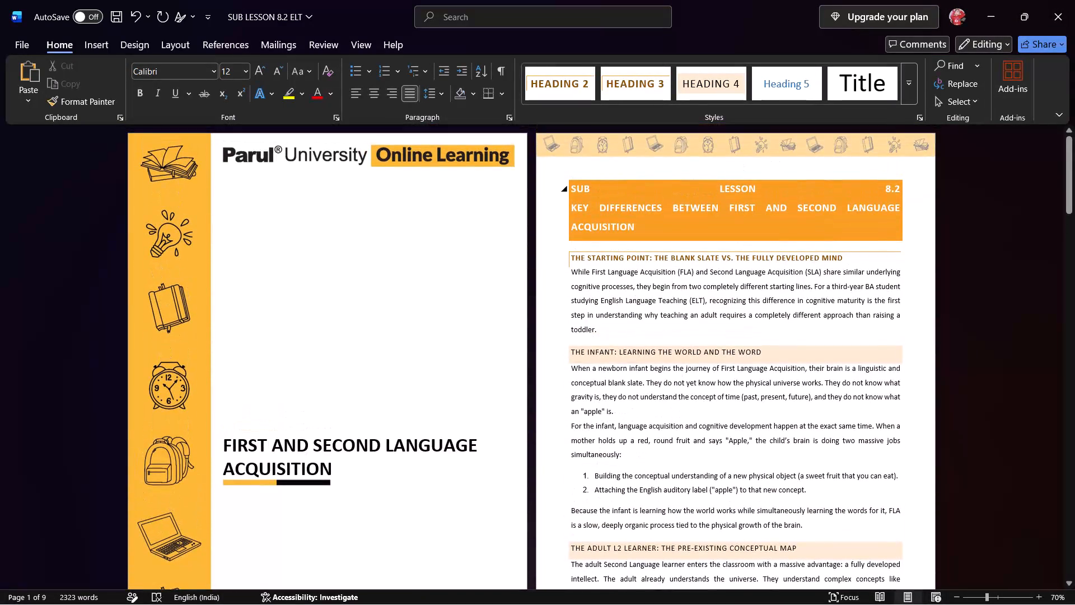
left_click_drag(650, 231, 558, 180)
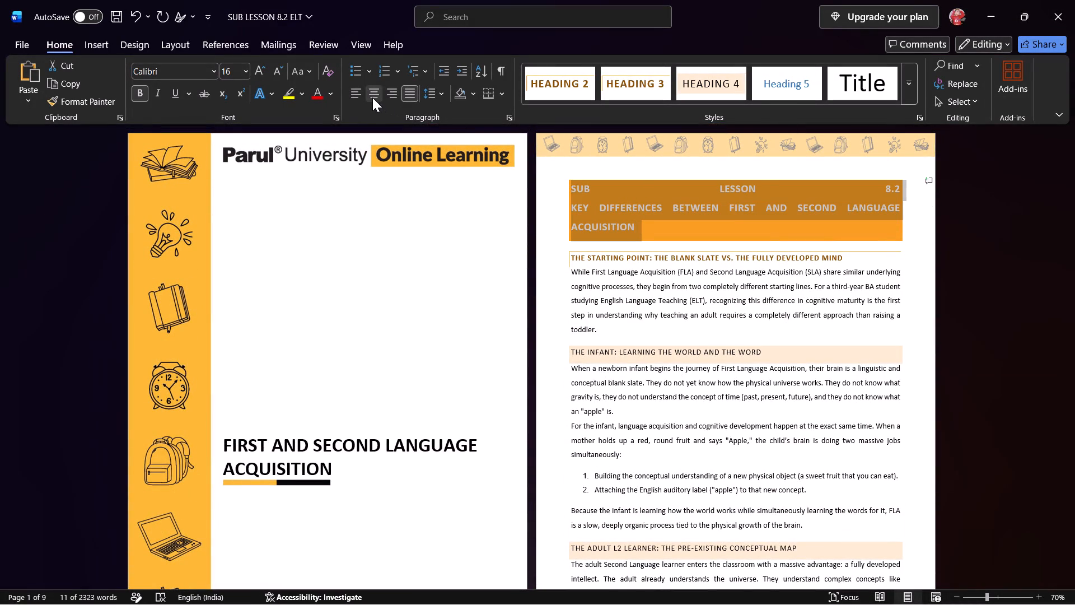
left_click(372, 97)
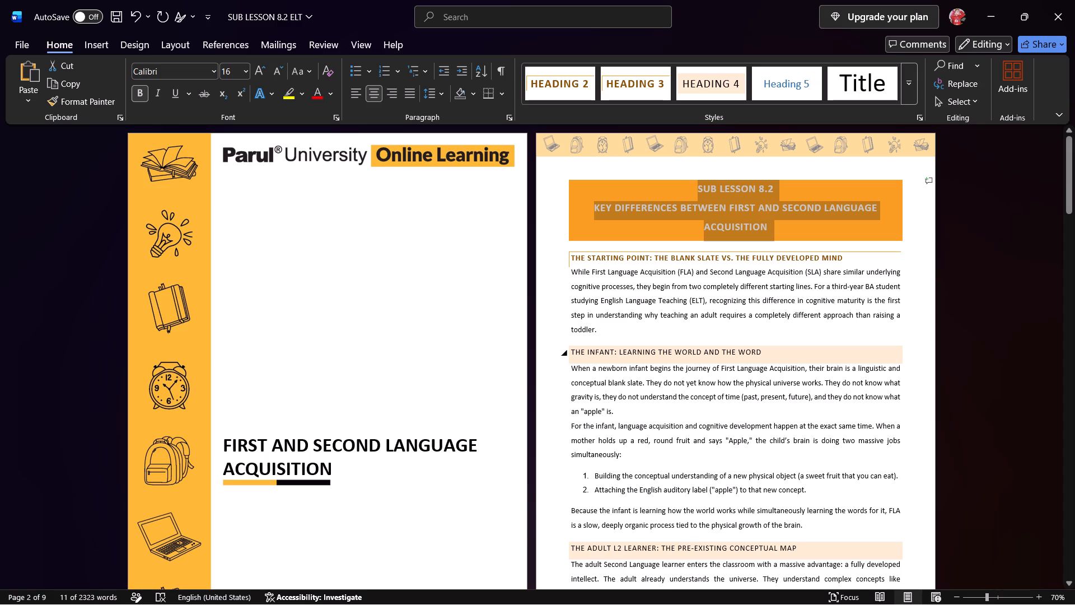
left_click(783, 364)
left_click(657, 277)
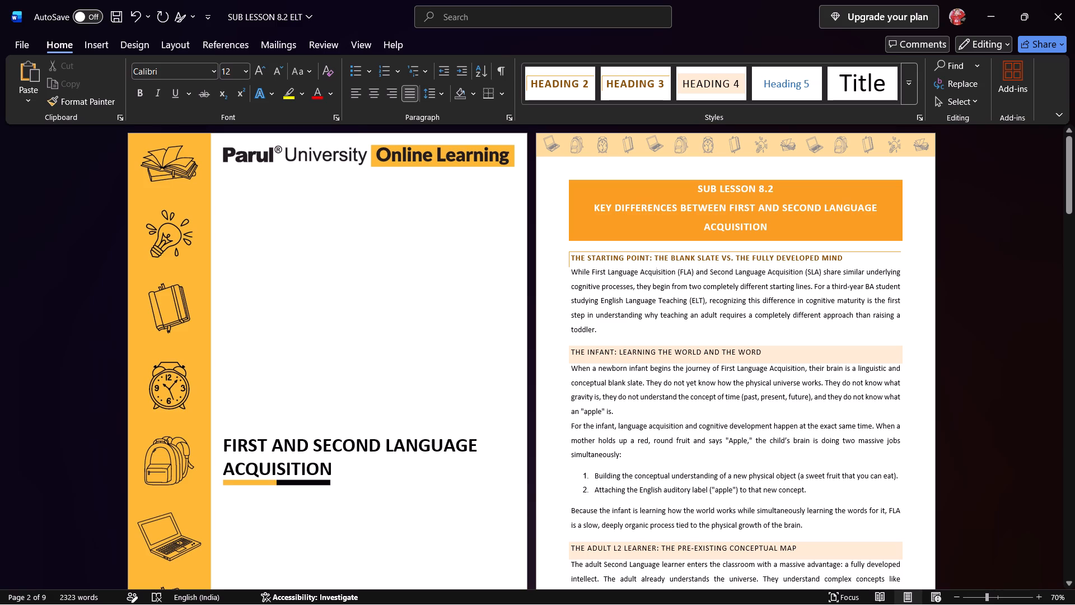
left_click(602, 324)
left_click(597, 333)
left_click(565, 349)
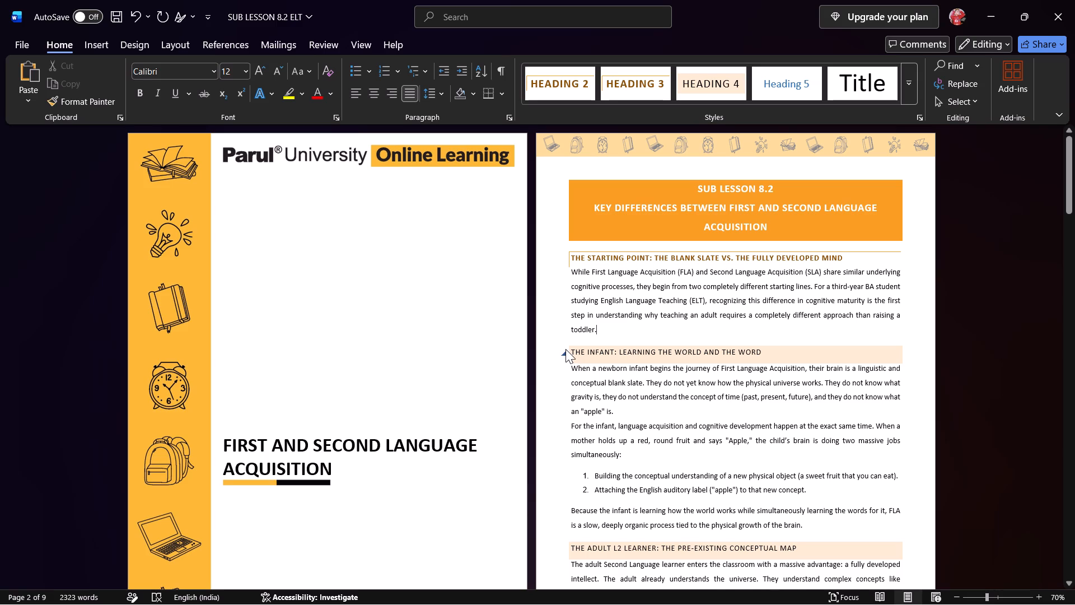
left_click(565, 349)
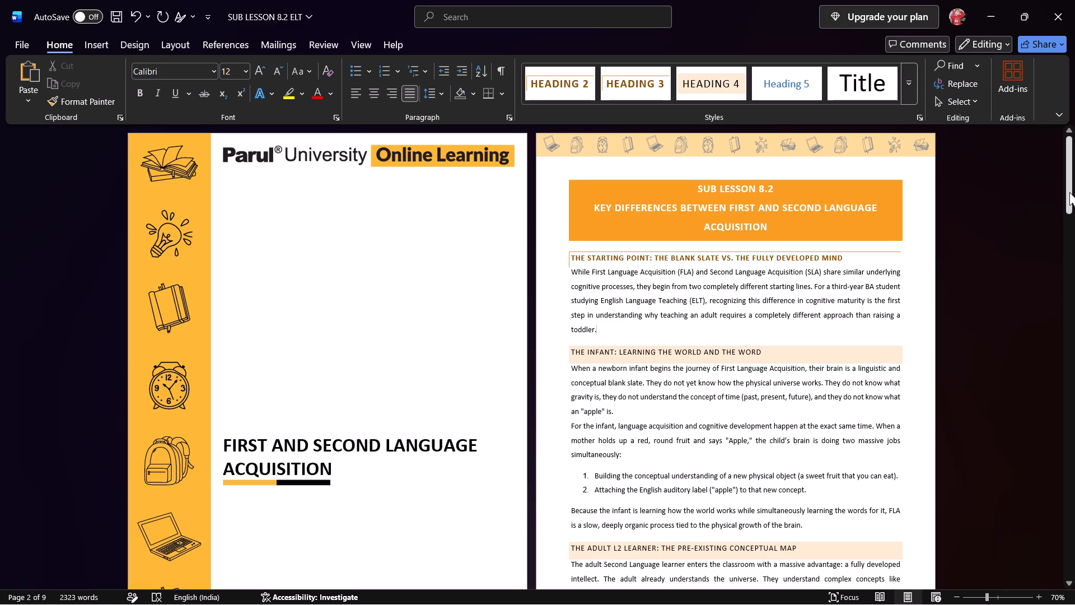
Check the justified text, headings, tables and page breaks across all pages of the lesson document.
left_click_drag(1069, 192, 1059, 256)
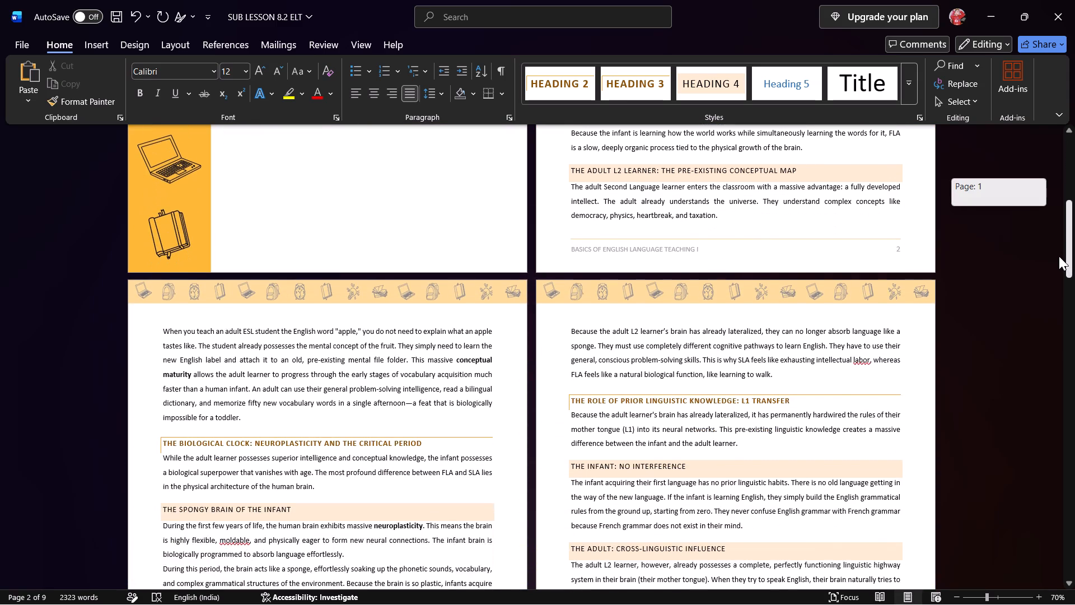
left_click_drag(1059, 256, 1050, 312)
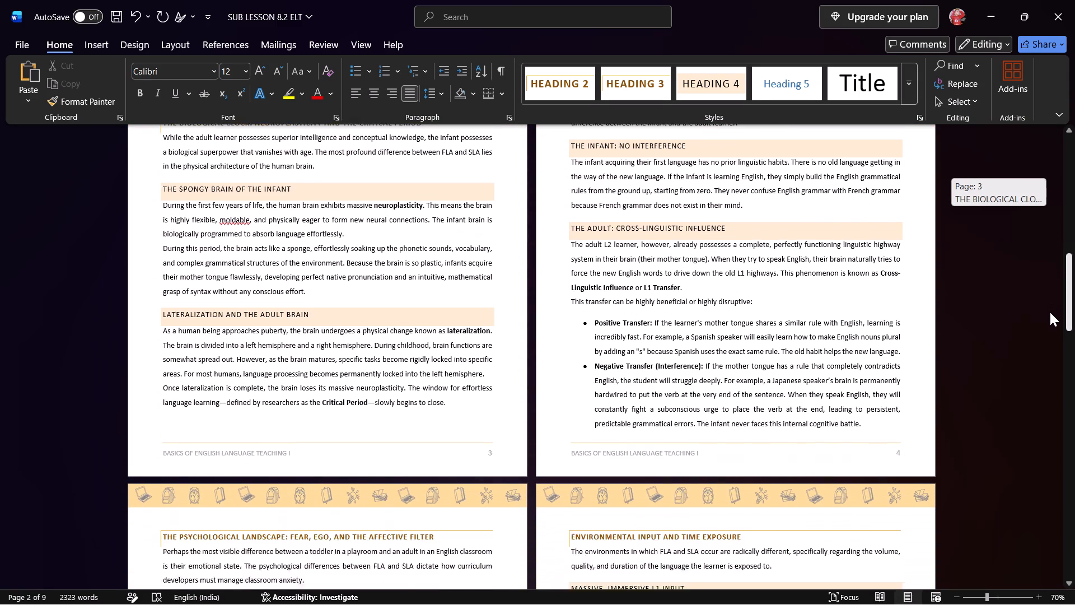
left_click_drag(1050, 312, 1041, 361)
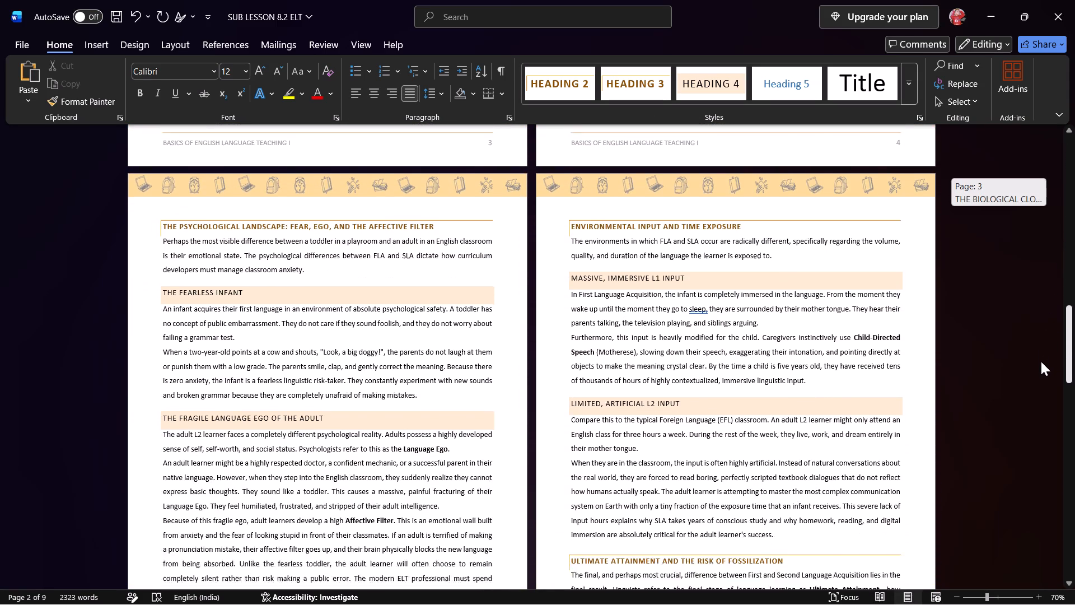
left_click_drag(1041, 361, 1031, 410)
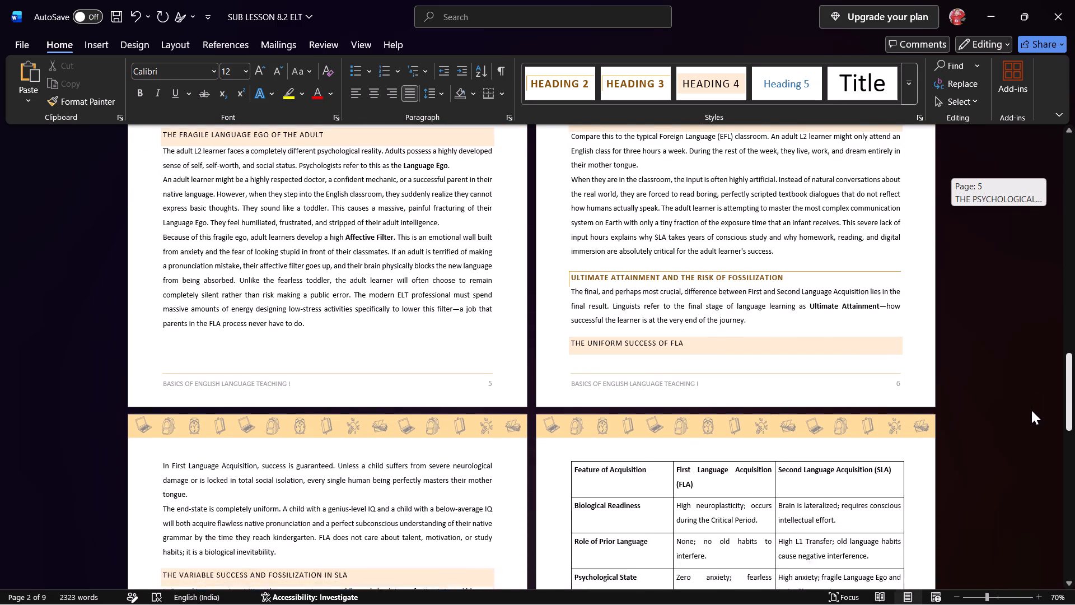
left_click_drag(1031, 410, 1027, 474)
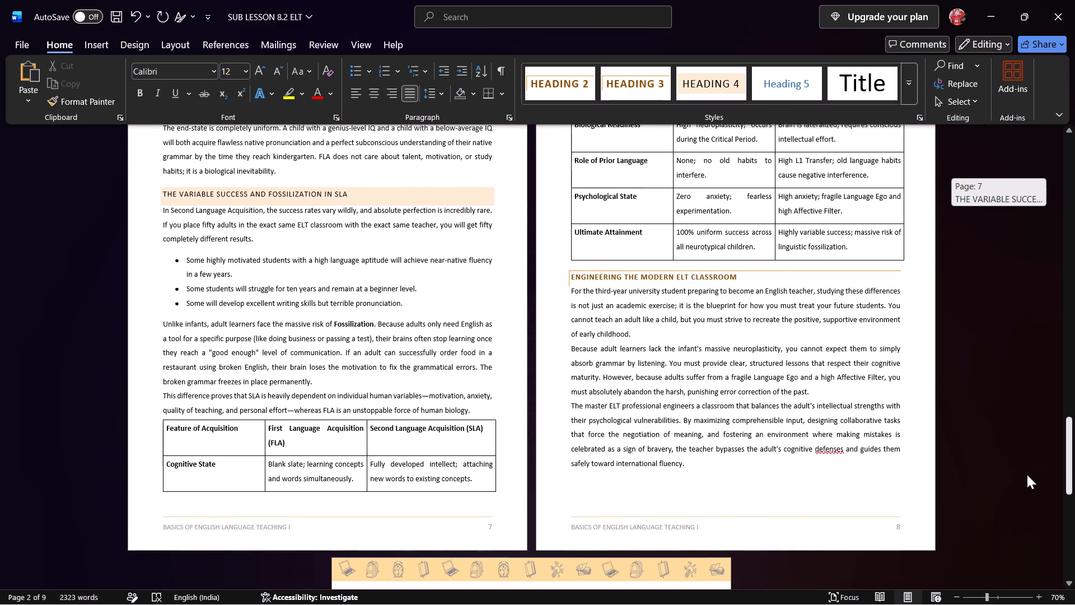
left_click_drag(1027, 474, 1024, 441)
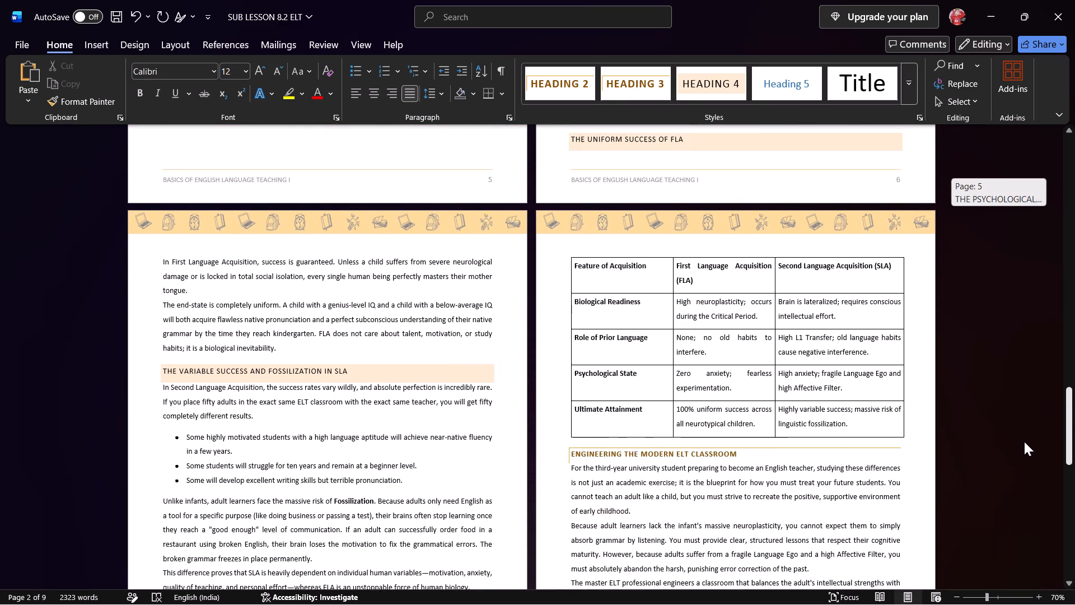
left_click_drag(1024, 441, 1024, 426)
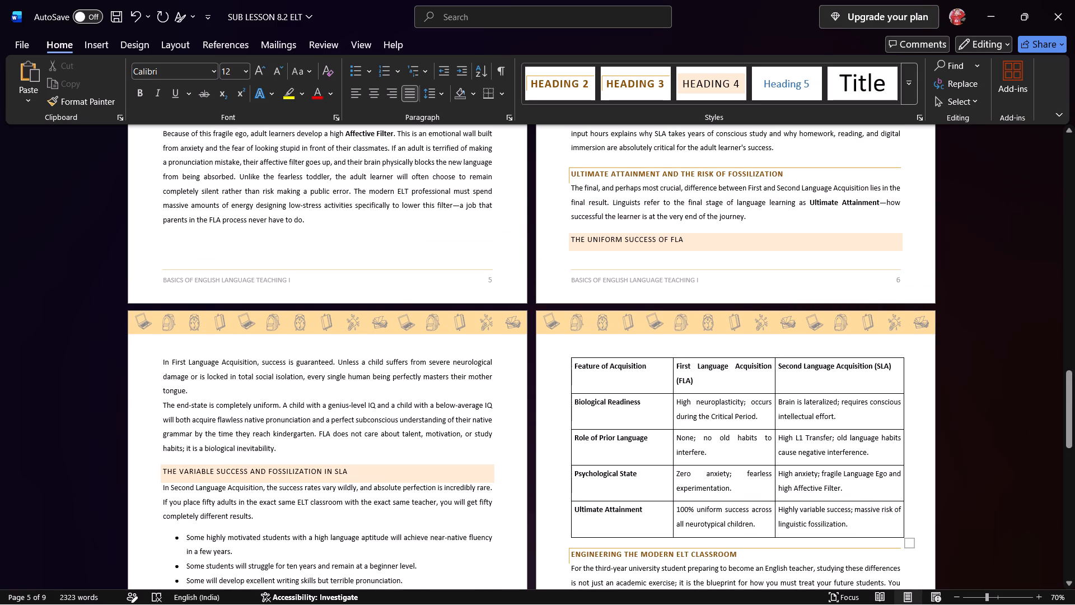
scroll(656, 467, "down", 12)
scroll(701, 384, "down", 14)
scroll(694, 317, "down", 6)
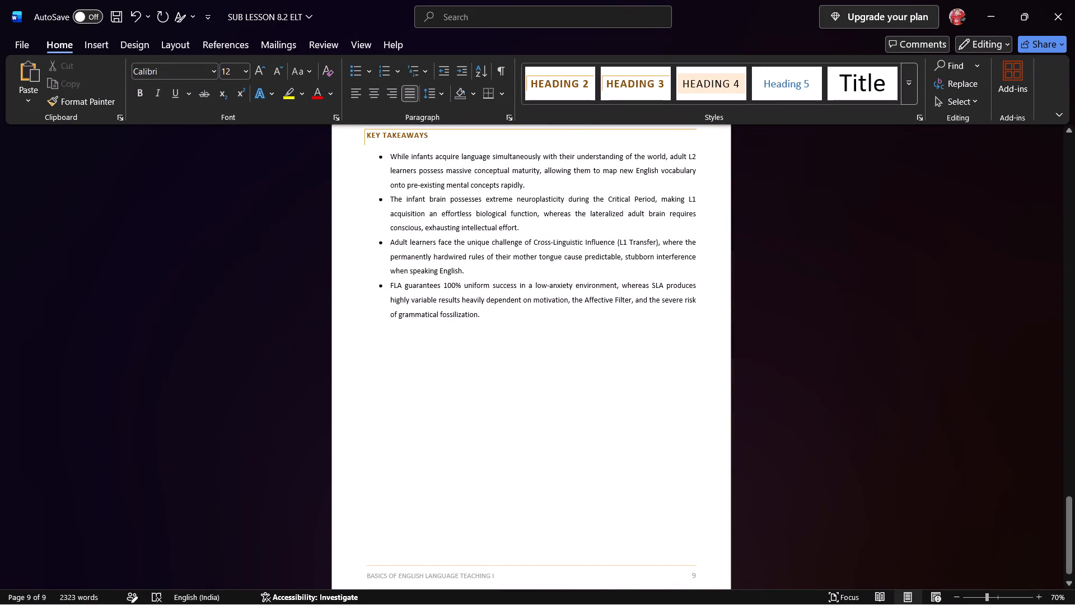
left_click_drag(1067, 532, 1015, 203)
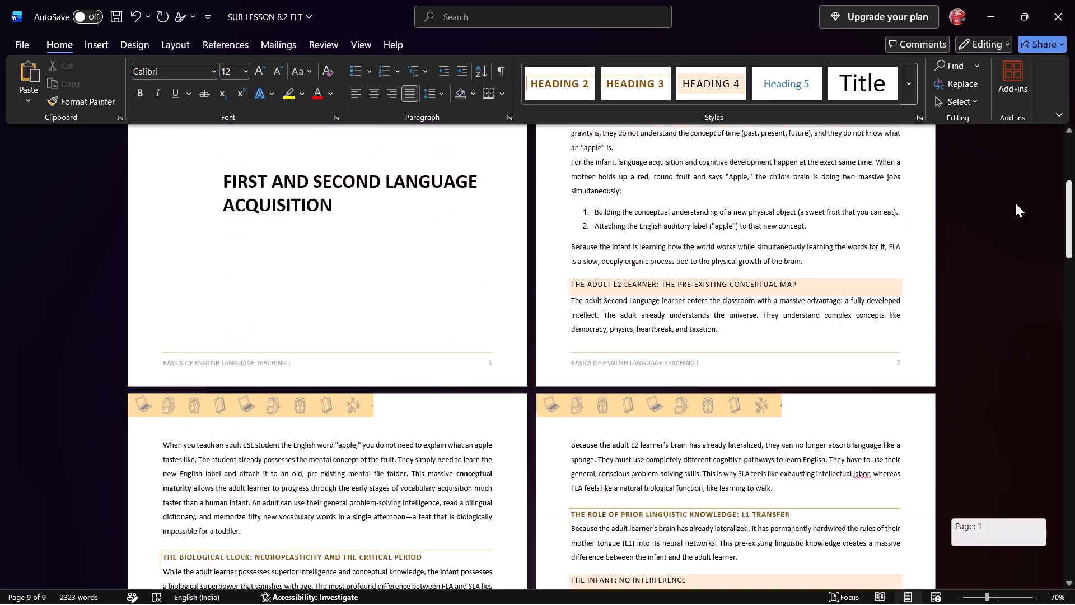
Save the document as SUB LESSON 8.2 ELT in Downloads, reusing the SUB LESSON 8.2 title text copied from page 2 in the file name.
left_click_drag(1015, 203, 1020, 131)
left_click_drag(775, 187, 710, 182)
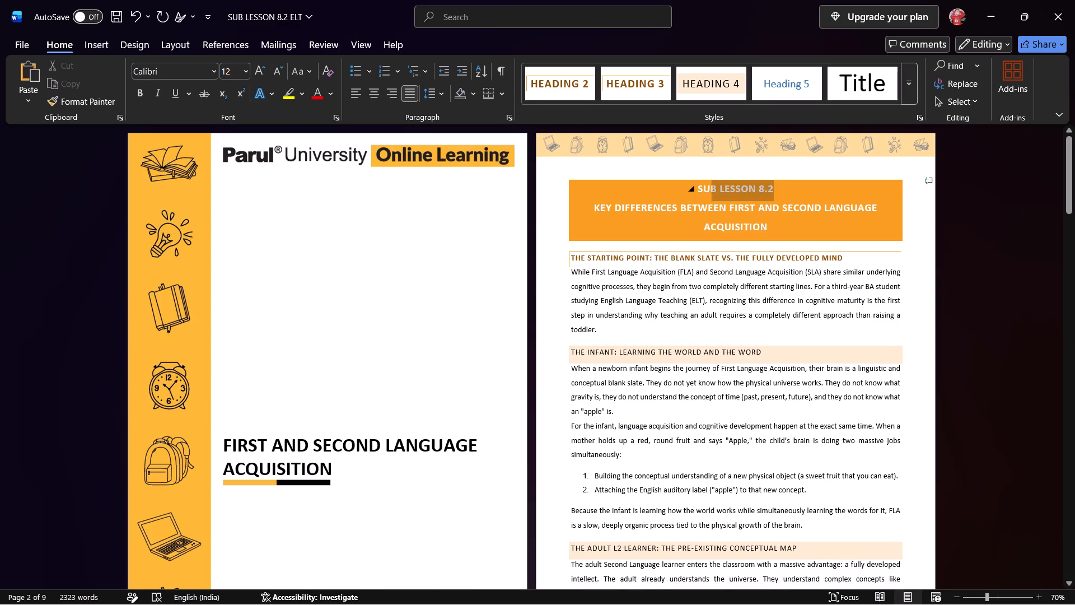
left_click_drag(710, 182, 695, 181)
key("ctrl+c")
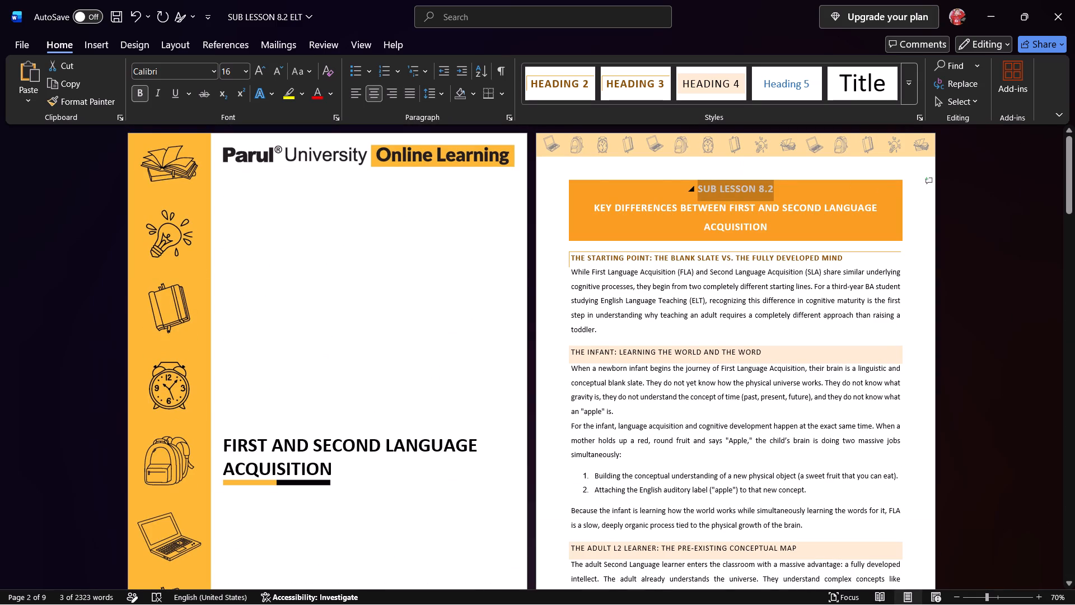
left_click(15, 42)
left_click(63, 251)
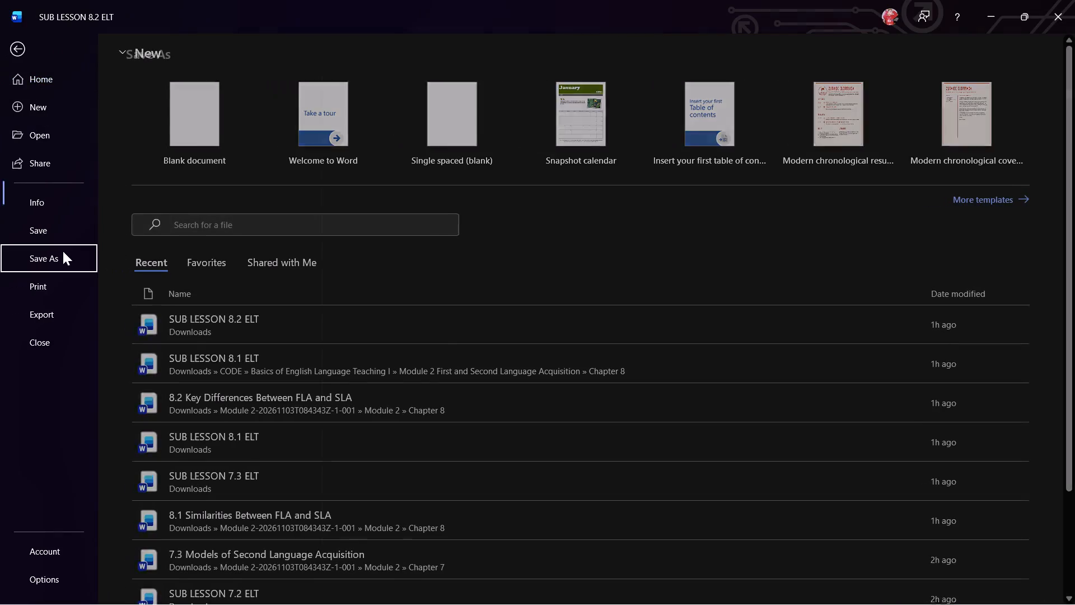
left_click(445, 170)
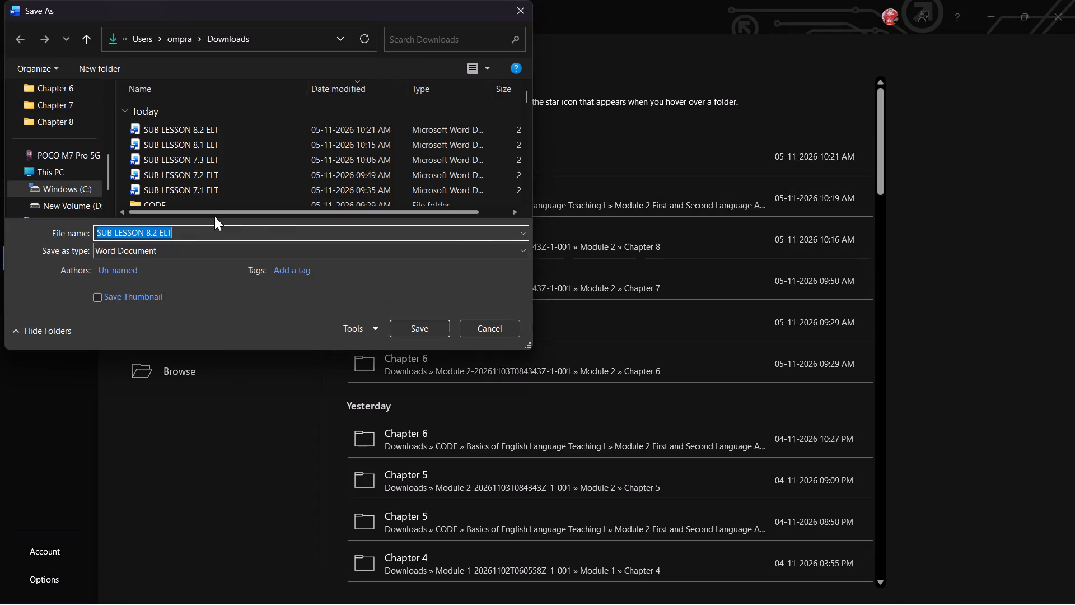
left_click(154, 231)
left_click(154, 231)
left_click(154, 231)
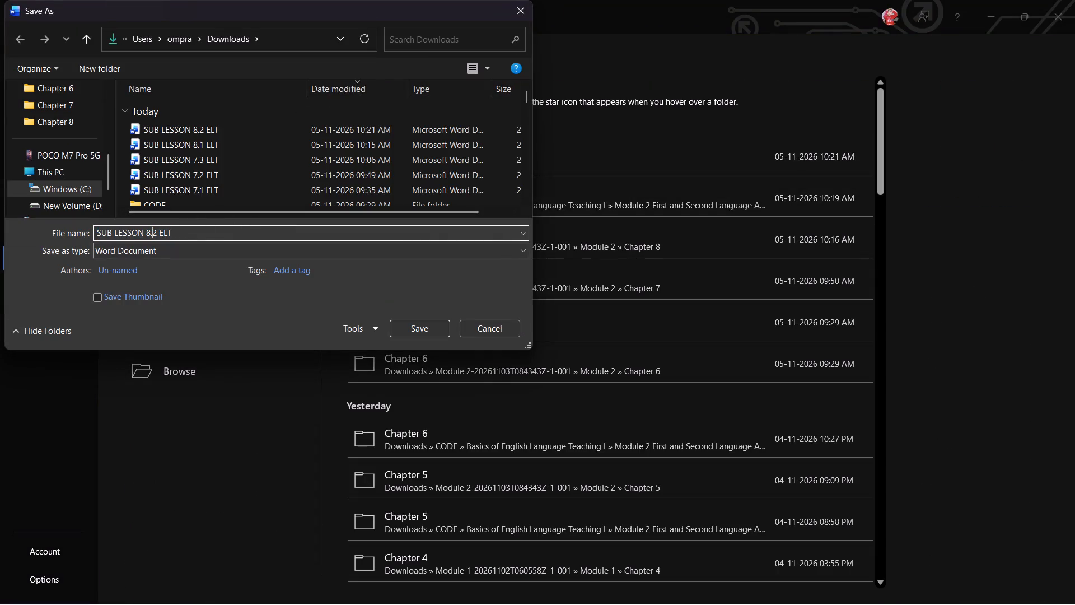
left_click_drag(156, 232, 94, 230)
key("ctrl+v")
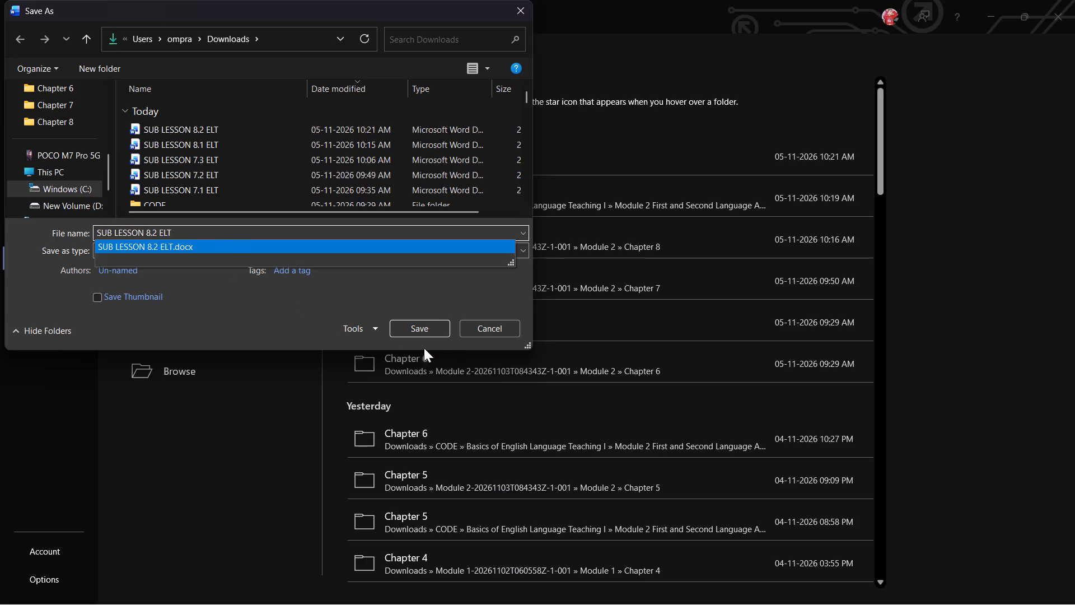
left_click(424, 333)
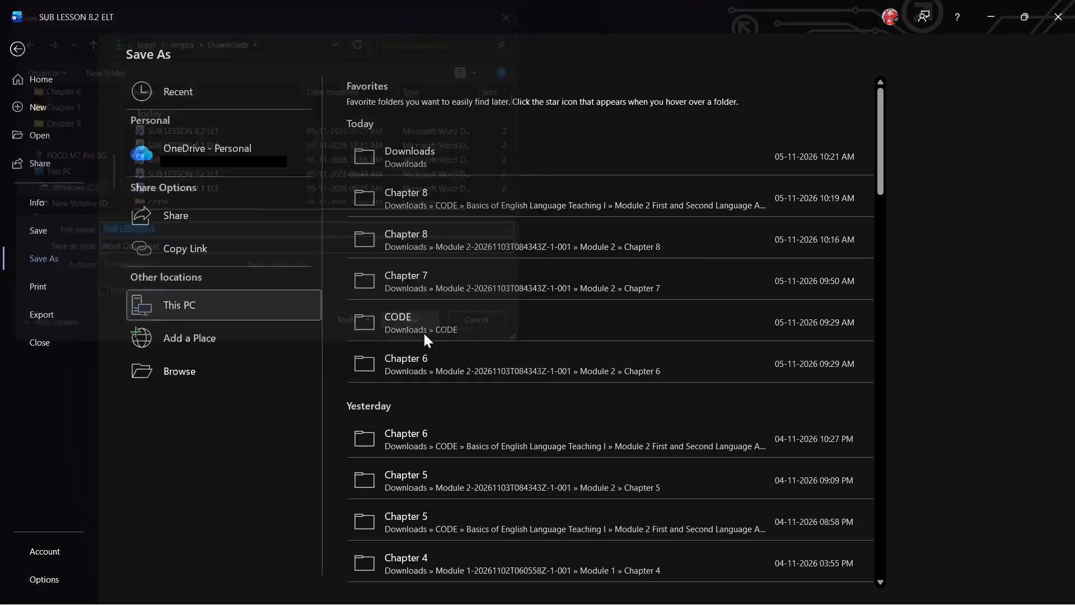
Copy SUB LESSON 8.2 ELT from Downloads into the CODE course's Module 2 First and Second Language Acquisition, Chapter 8 folder in File Explorer.
left_click(640, 592)
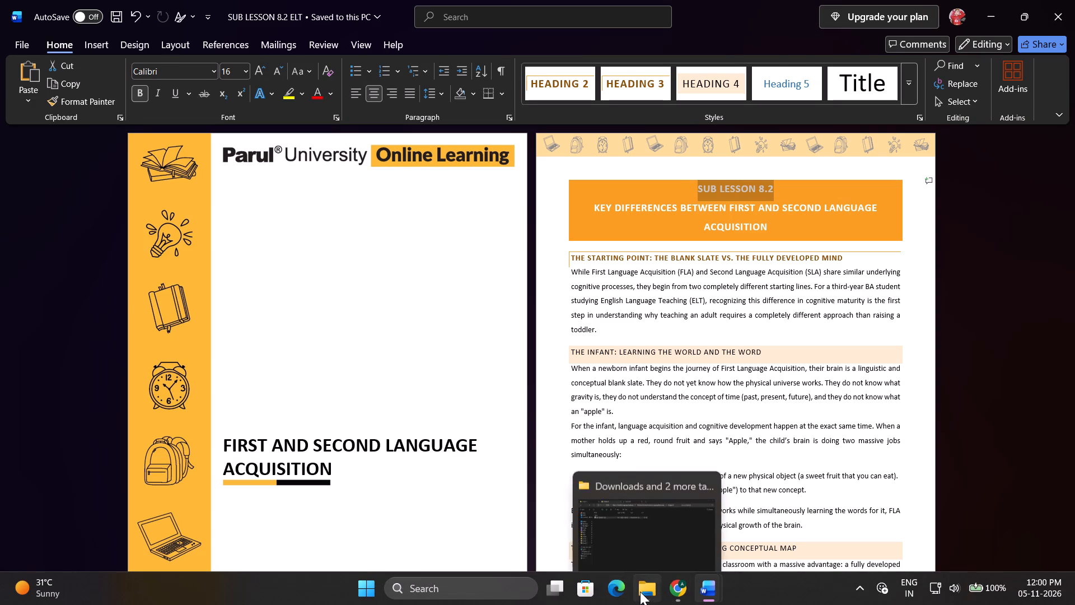
left_click(384, 11)
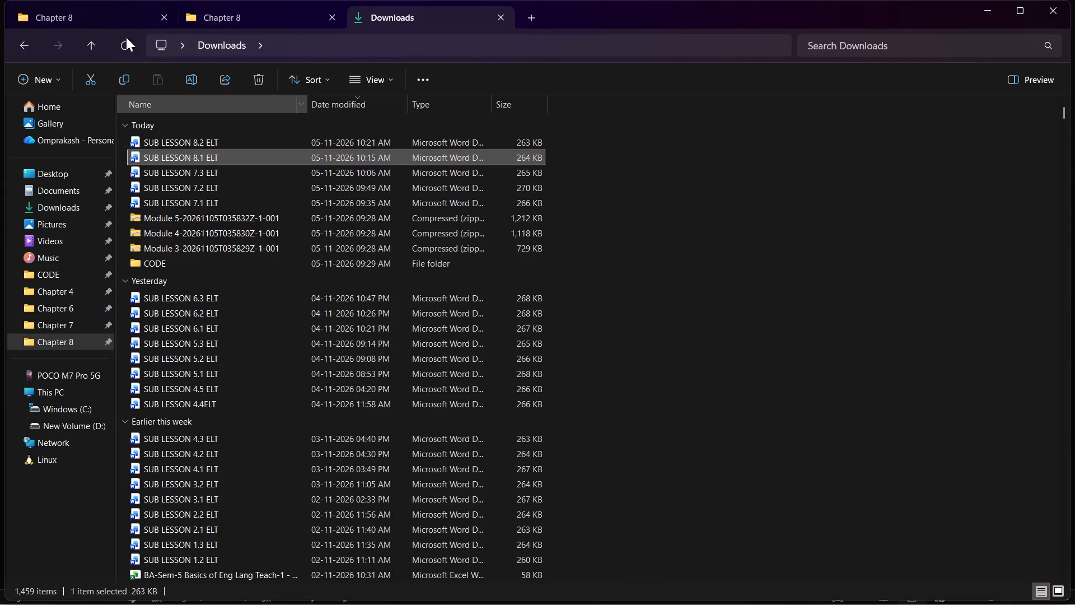
left_click(122, 44)
left_click(180, 141)
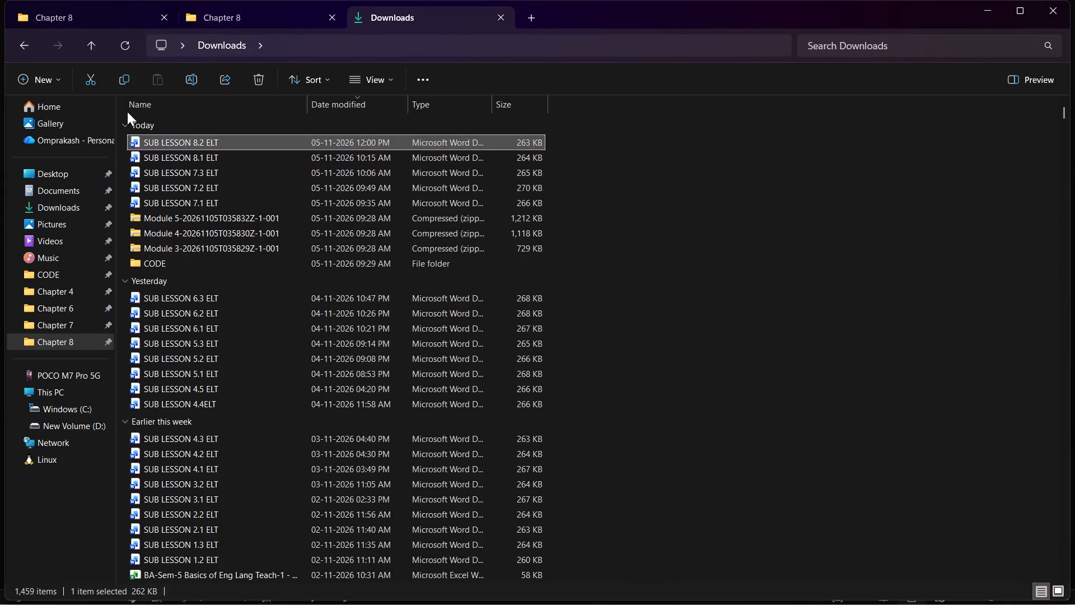
left_click(121, 82)
left_click(216, 12)
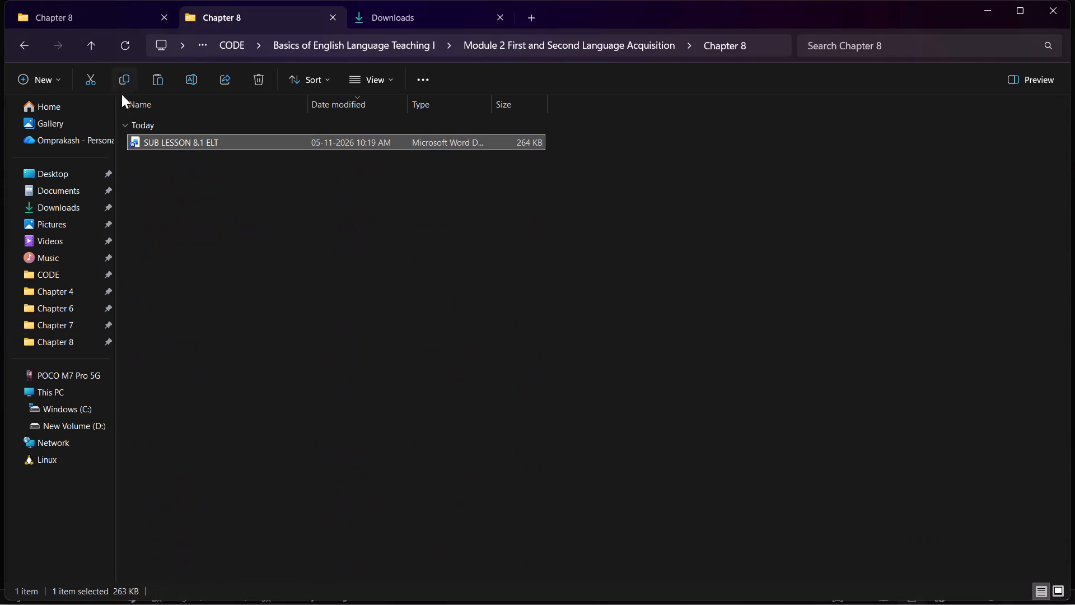
left_click(153, 85)
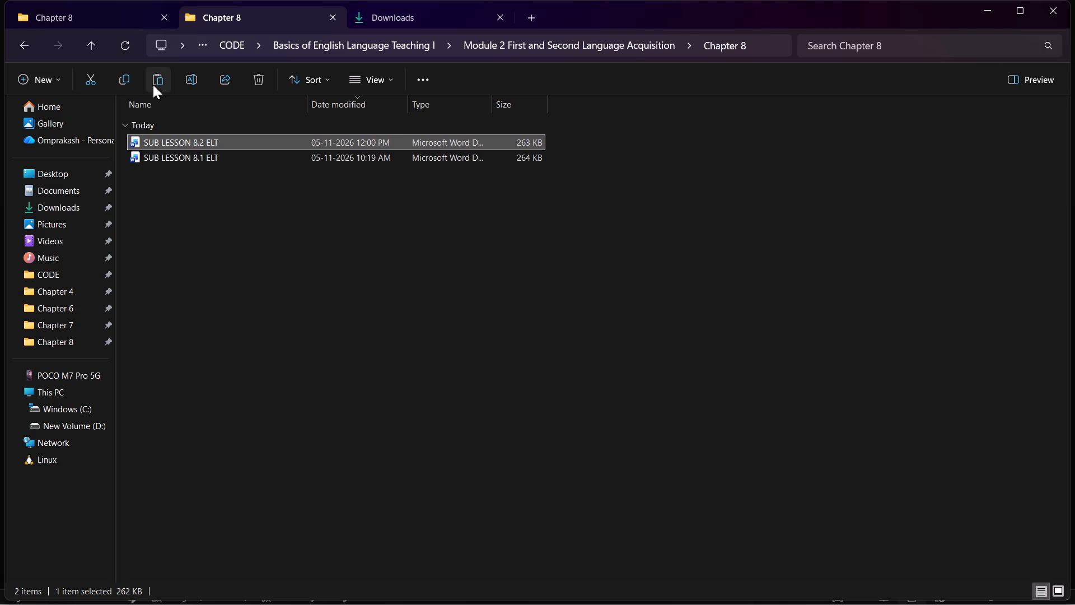
Open 8.3 Implications of FLA and SLA for ELT from the source Chapter 8 folder for editing, closing the 8.2 Key Differences source document.
left_click(87, 13)
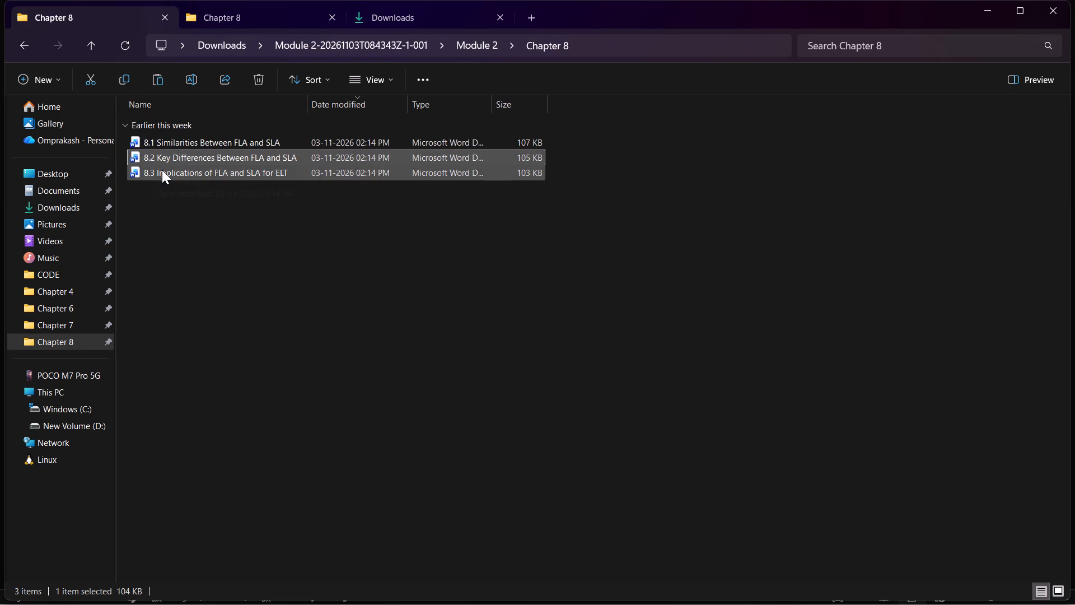
double_click(163, 171)
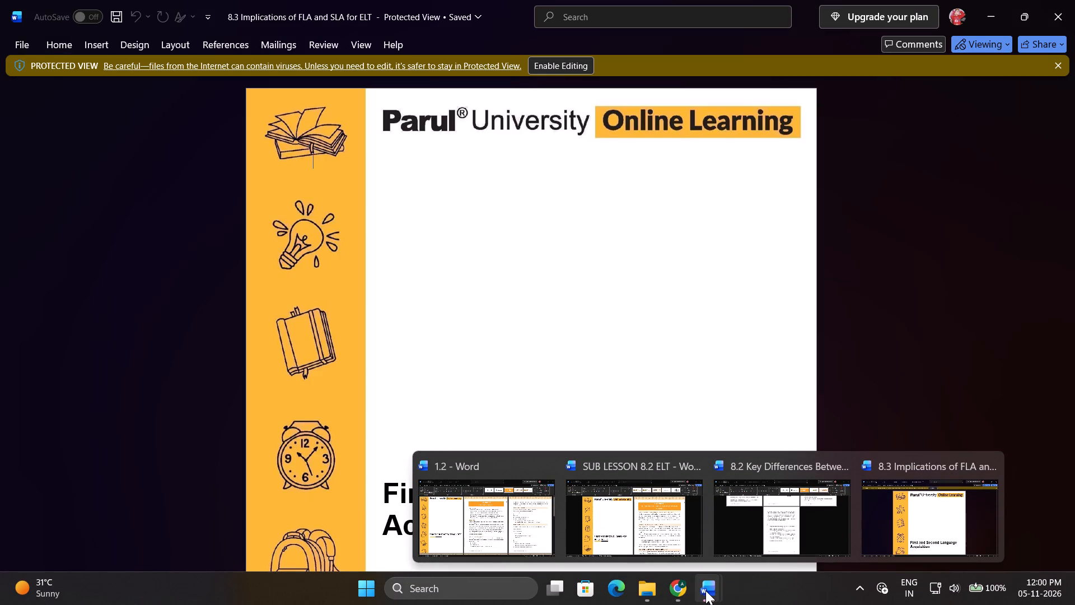
left_click(739, 536)
left_click(1074, 18)
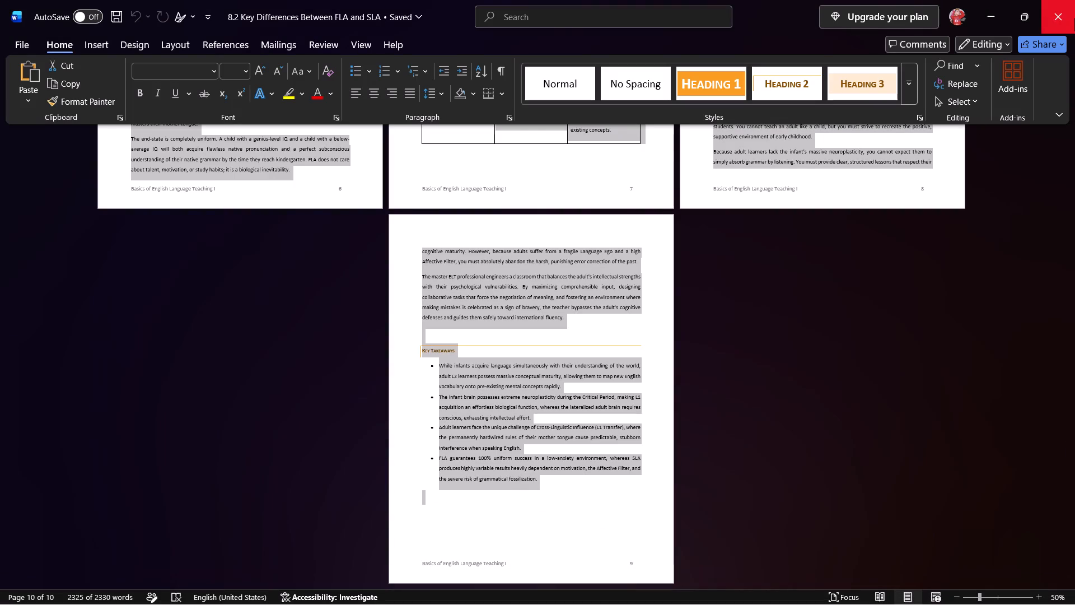
left_click(569, 65)
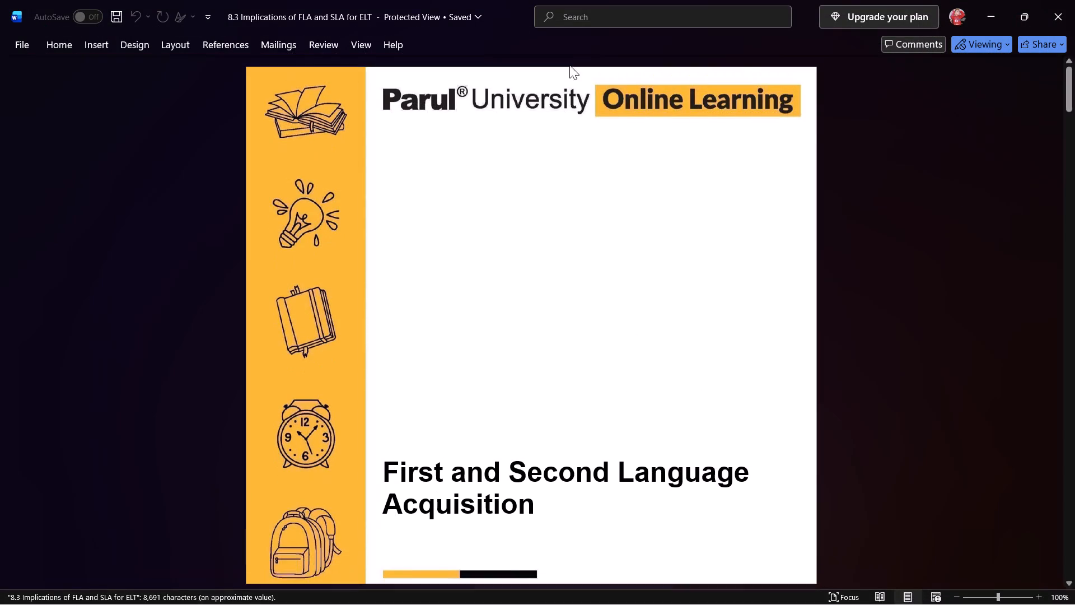
Copy the whole 8.3 lesson text, from the SUB LESSON 8.3 title block to the last course outcome bullet.
scroll(484, 192, "down", 14)
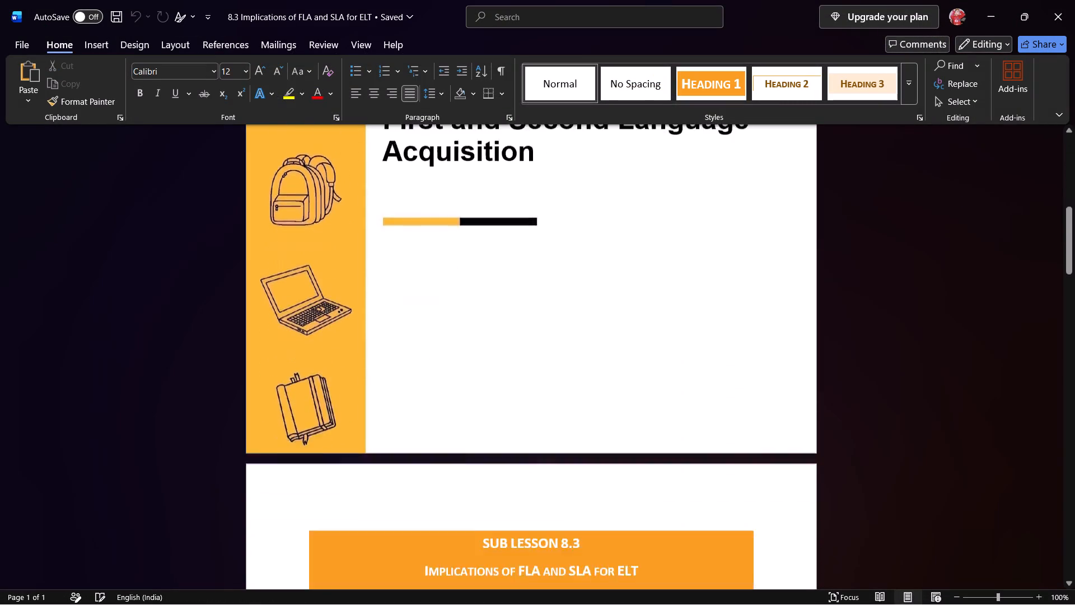
scroll(490, 149, "down", 12)
scroll(501, 151, "up", 2)
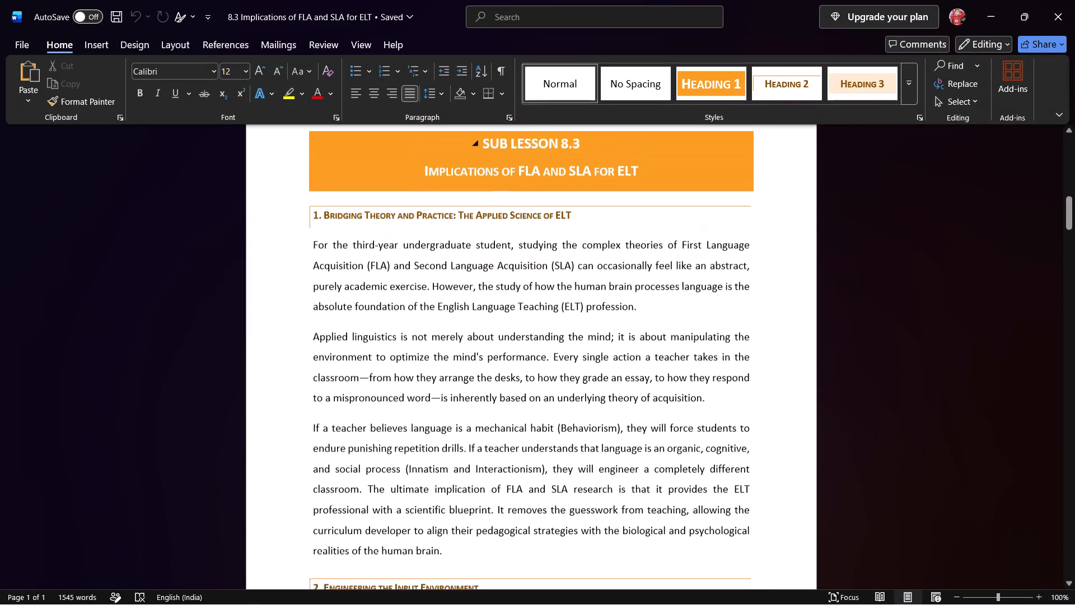
left_click_drag(485, 159, 694, 604)
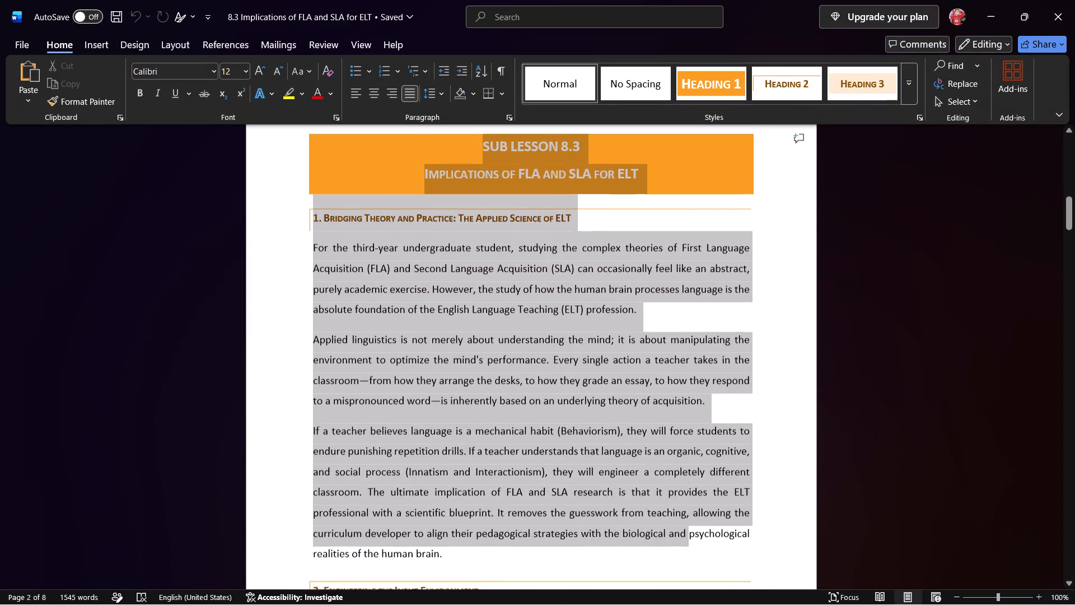
left_click_drag(694, 604, 689, 604)
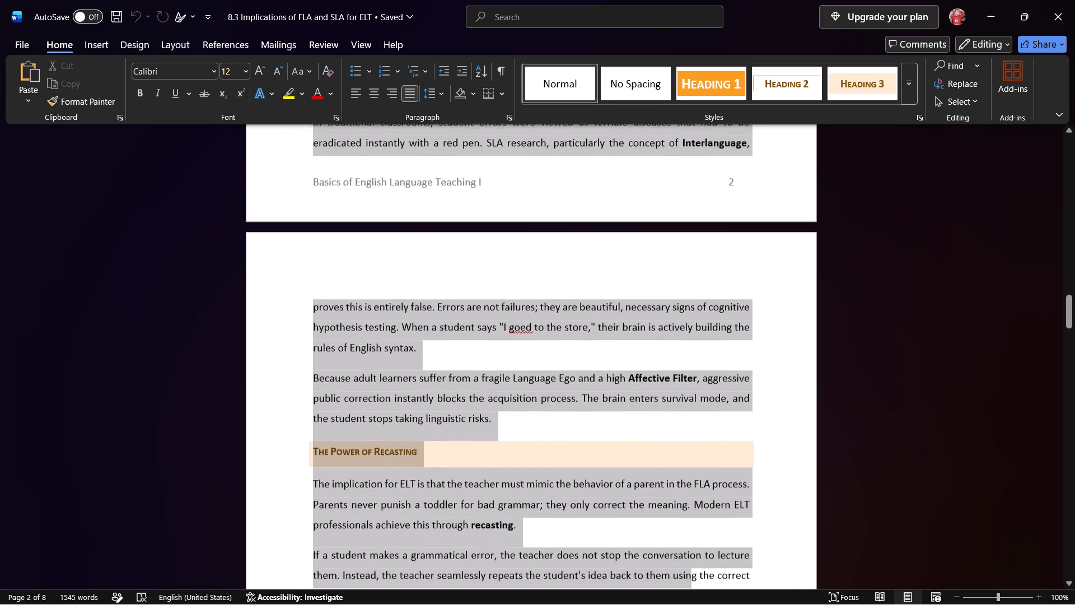
left_click_drag(689, 604, 760, 604)
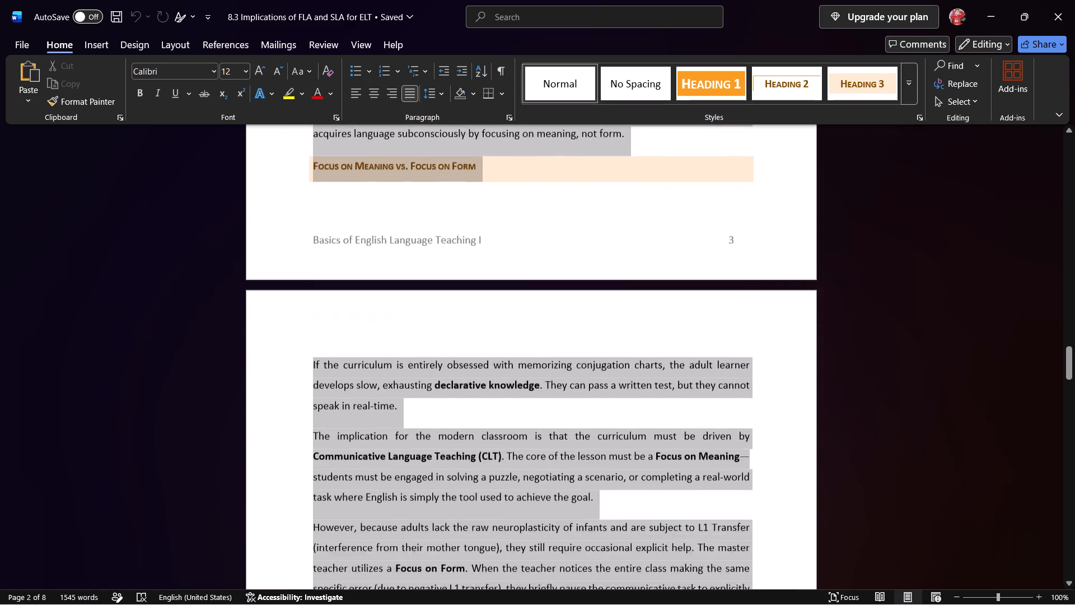
left_click_drag(760, 604, 768, 604)
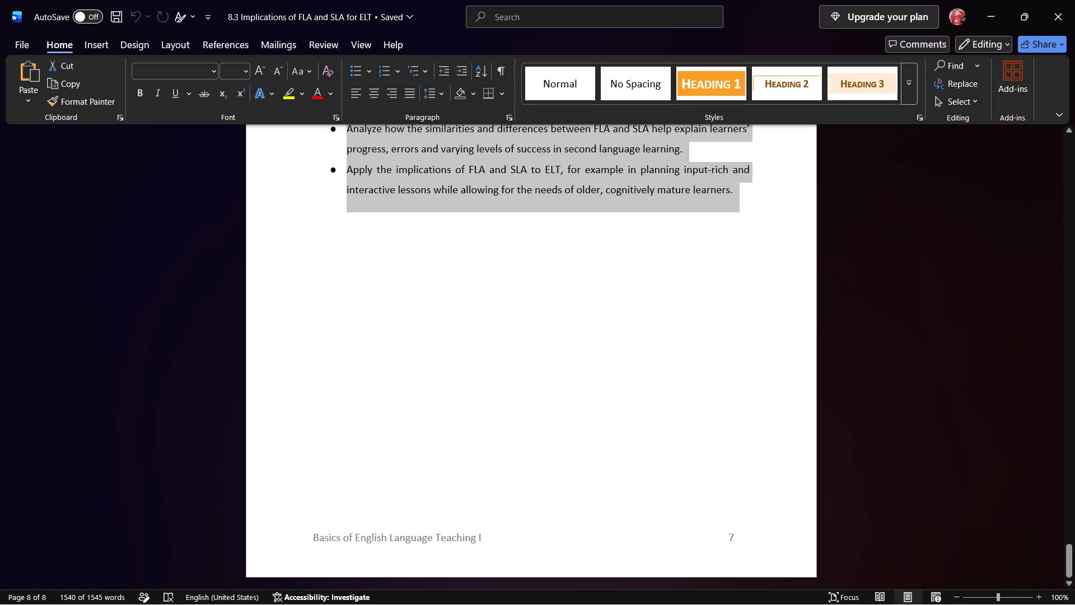
key("ctrl+c")
key("ctrl+c")
Replace all lesson content from the SUB LESSON 8.2 title onward in SUB LESSON 8.2 ELT with the copied 8.3 text.
key("alt+Tab")
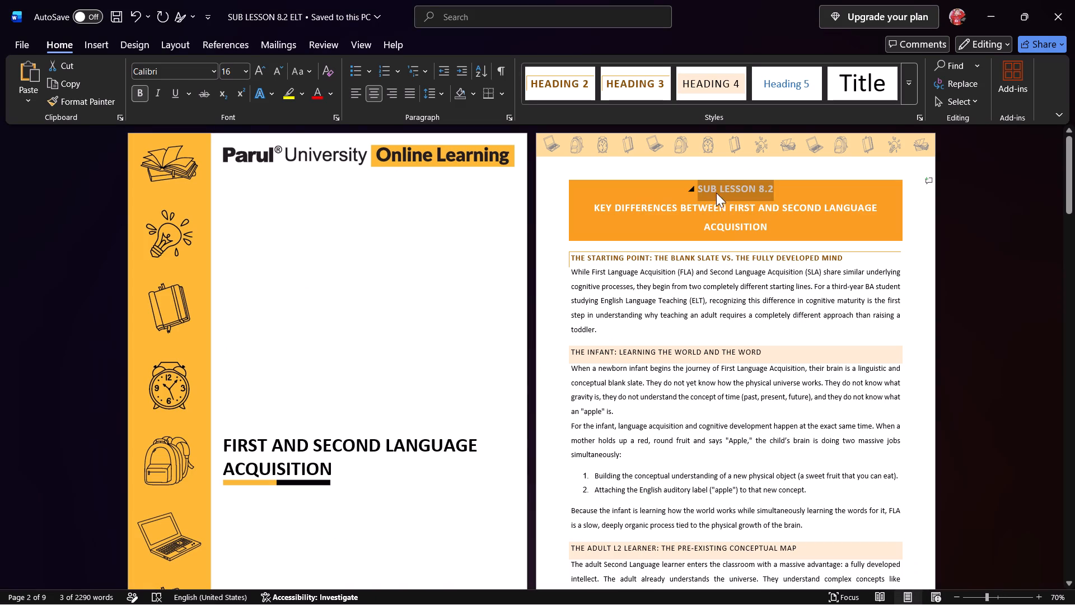
left_click(702, 192)
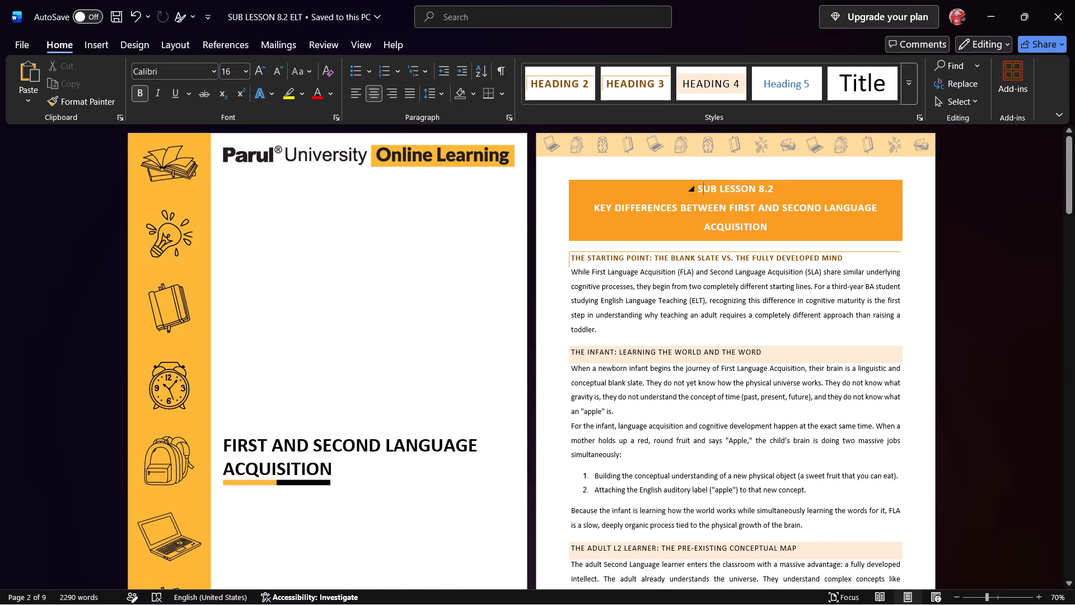
left_click_drag(698, 188, 917, 604)
key("ctrl+v")
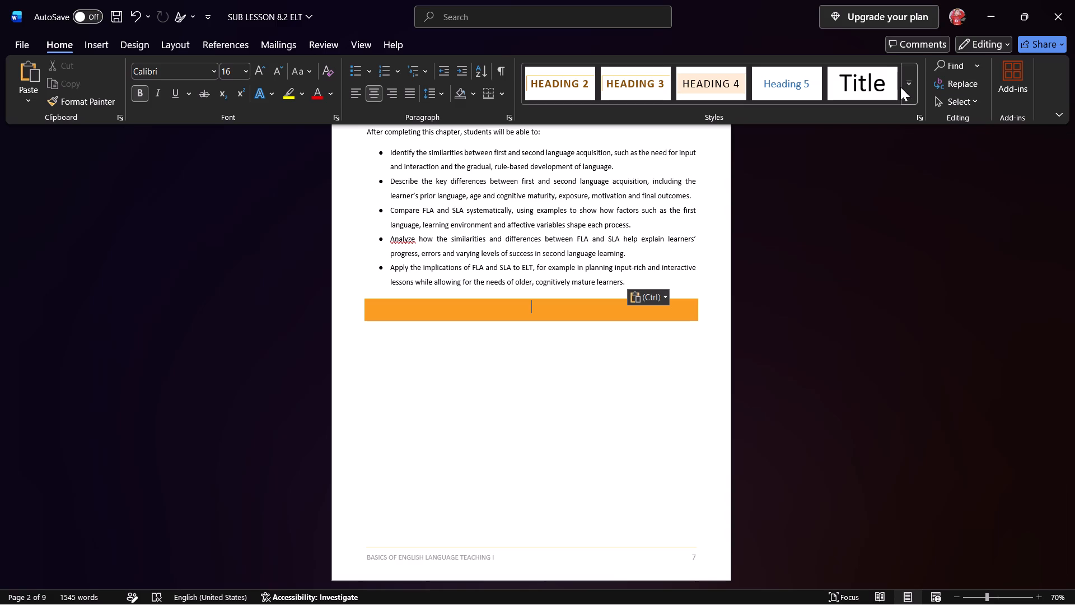
Apply the Normal style to the empty orange line after the last course outcome bullet.
left_click(908, 88)
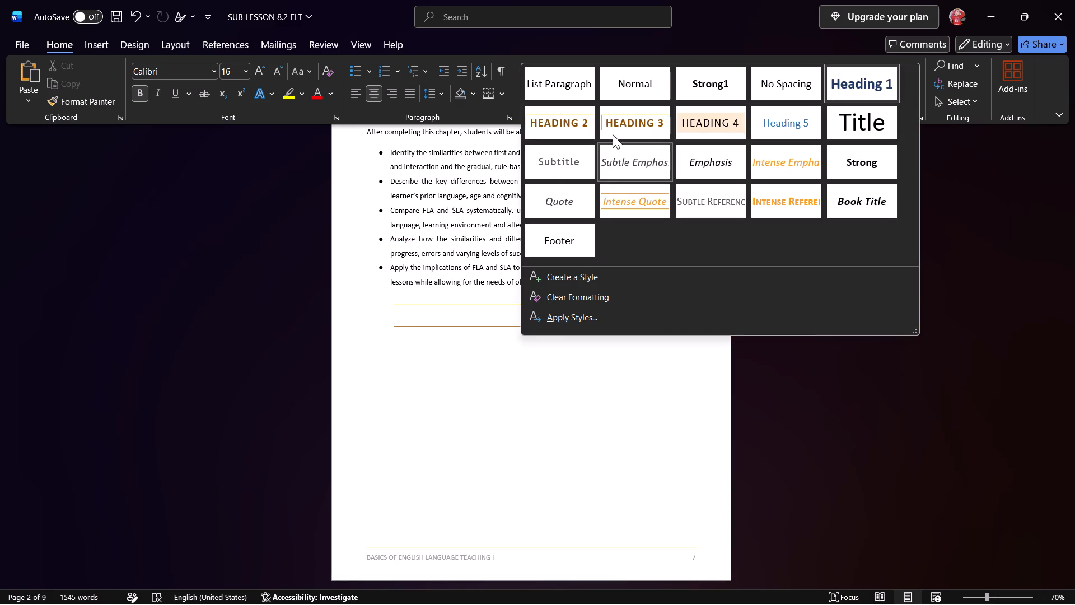
left_click(638, 80)
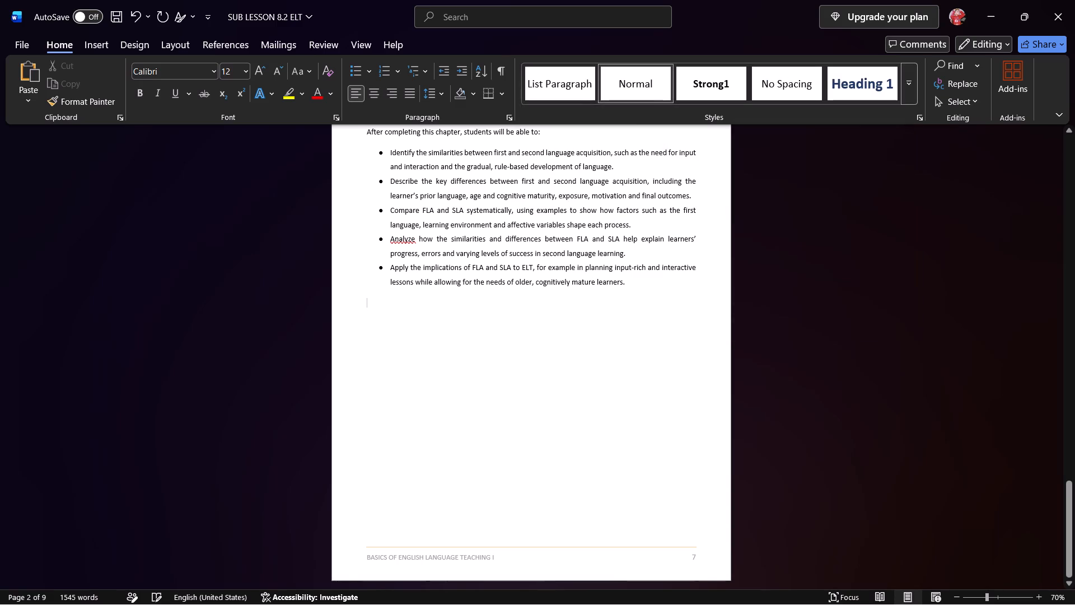
Apply the Heading 3 style to the Course Outcomes heading on page 7.
scroll(475, 458, "down", 4)
scroll(468, 435, "up", 5)
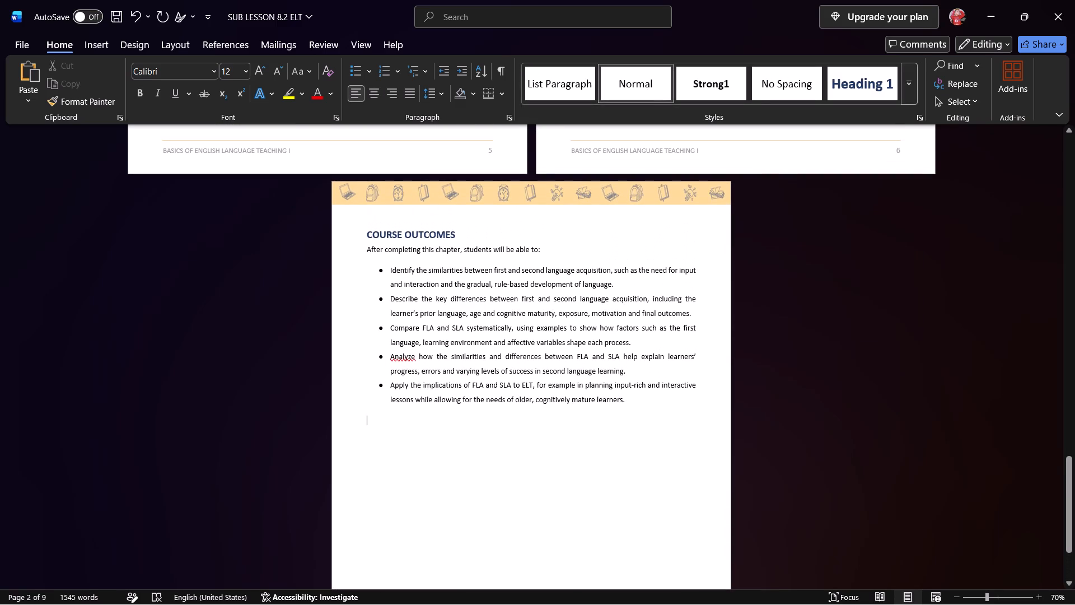
left_click(414, 235)
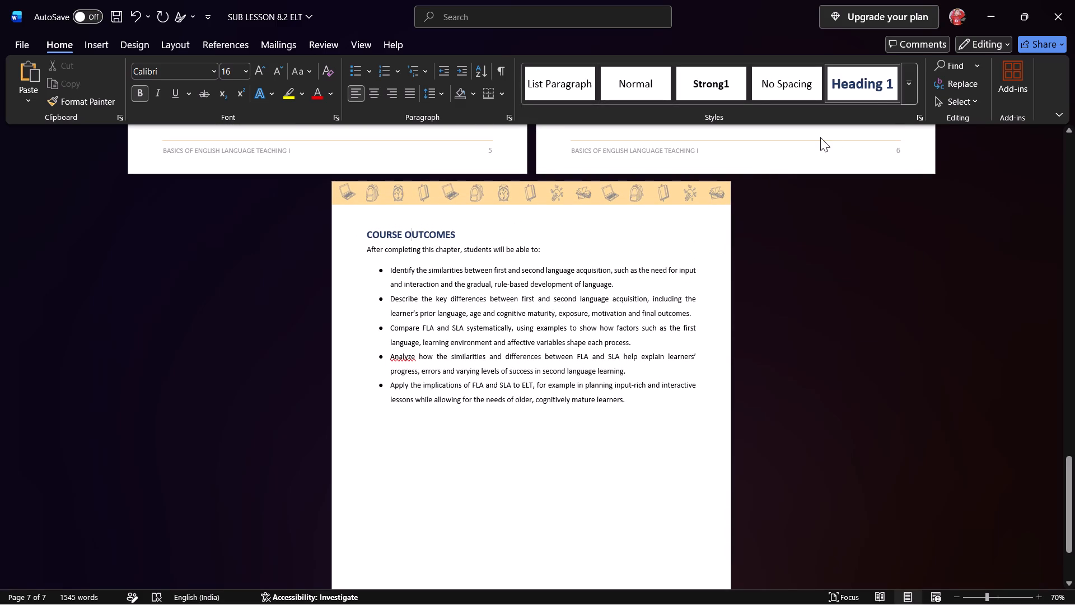
left_click(911, 86)
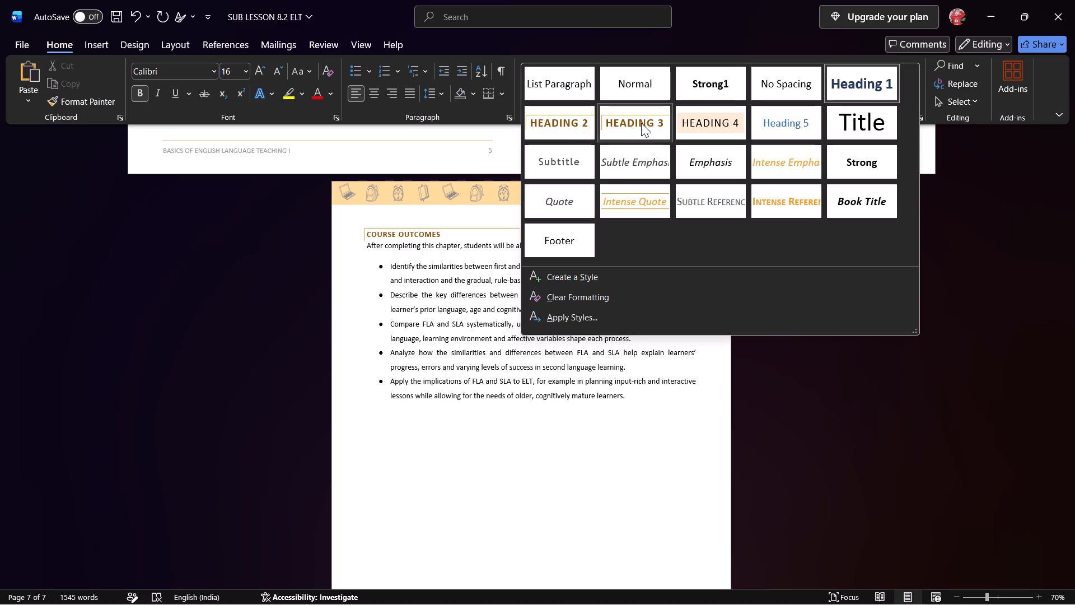
left_click(641, 123)
Delete the line "After completing this chapter, students will be able to:" below the Course Outcomes heading.
double_click(493, 245)
left_click(493, 245)
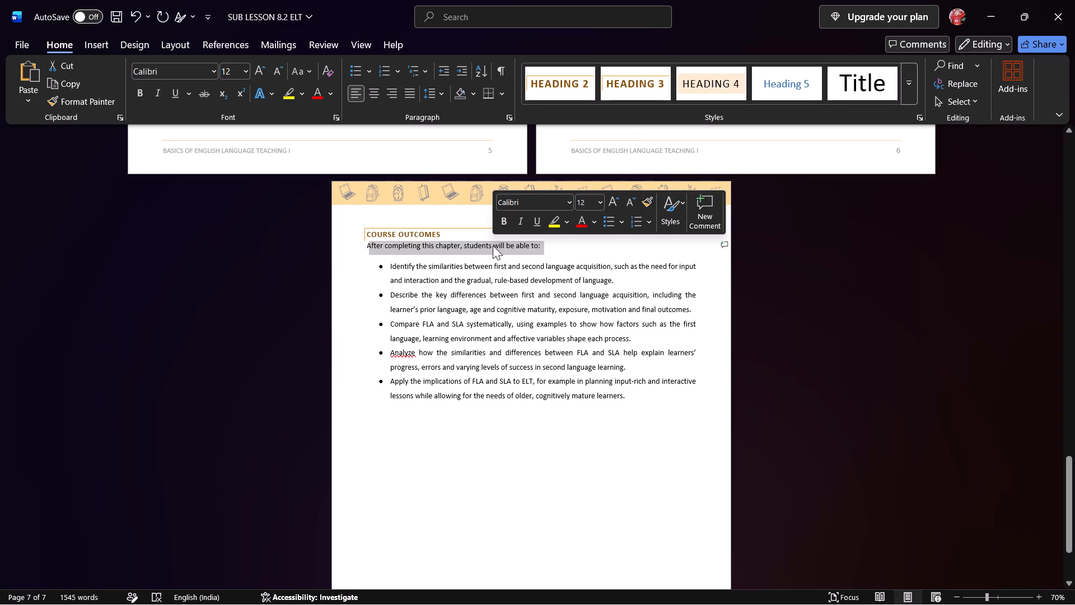
key("BackSpace")
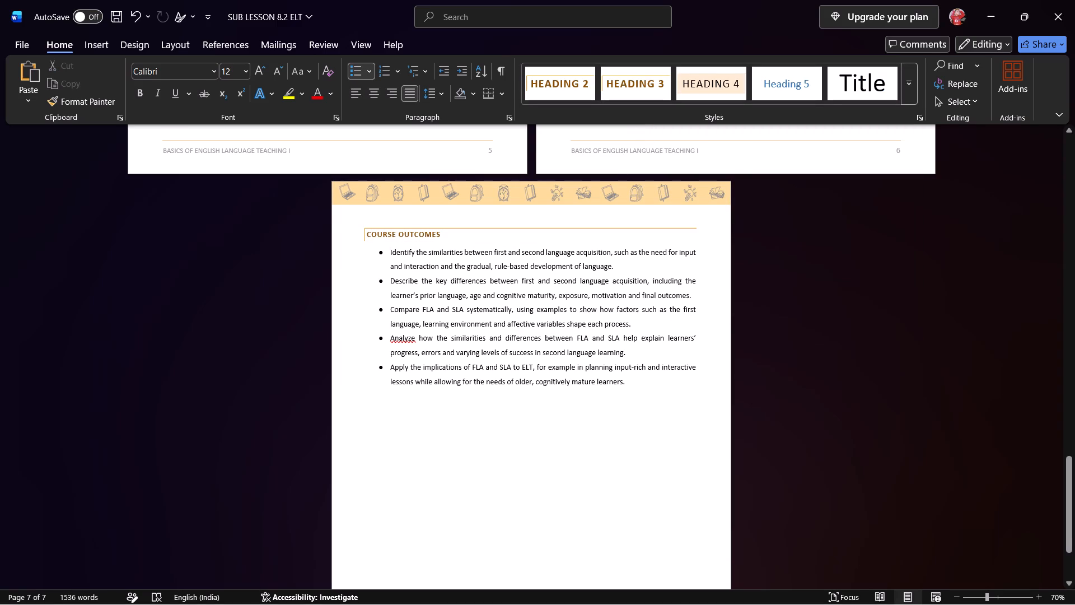
Delete the blank line above the Key Takeaways heading on page 6.
scroll(493, 245, "up", 17)
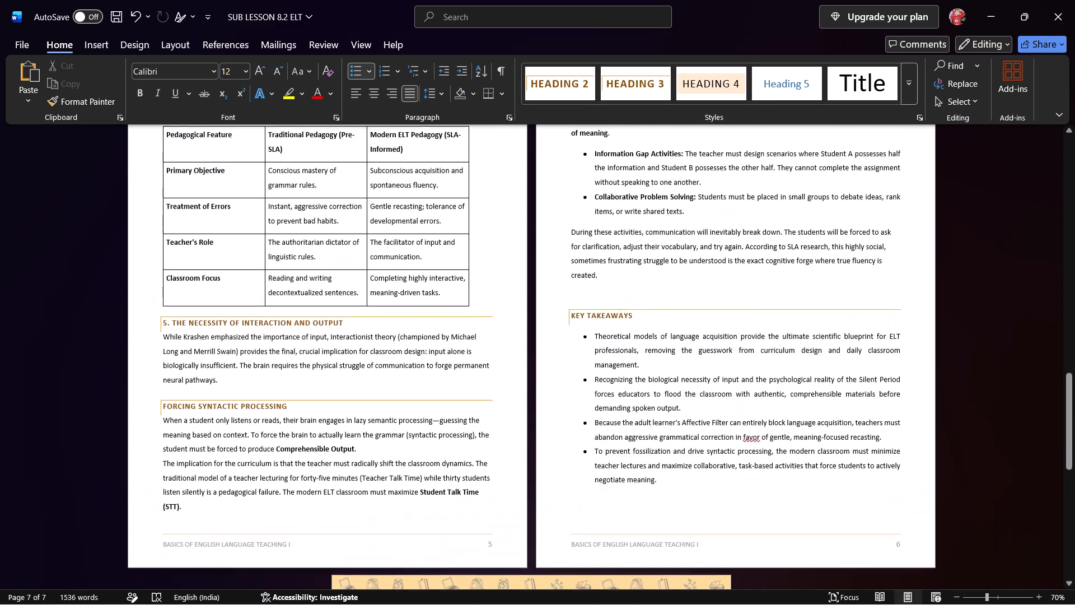
left_click(576, 295)
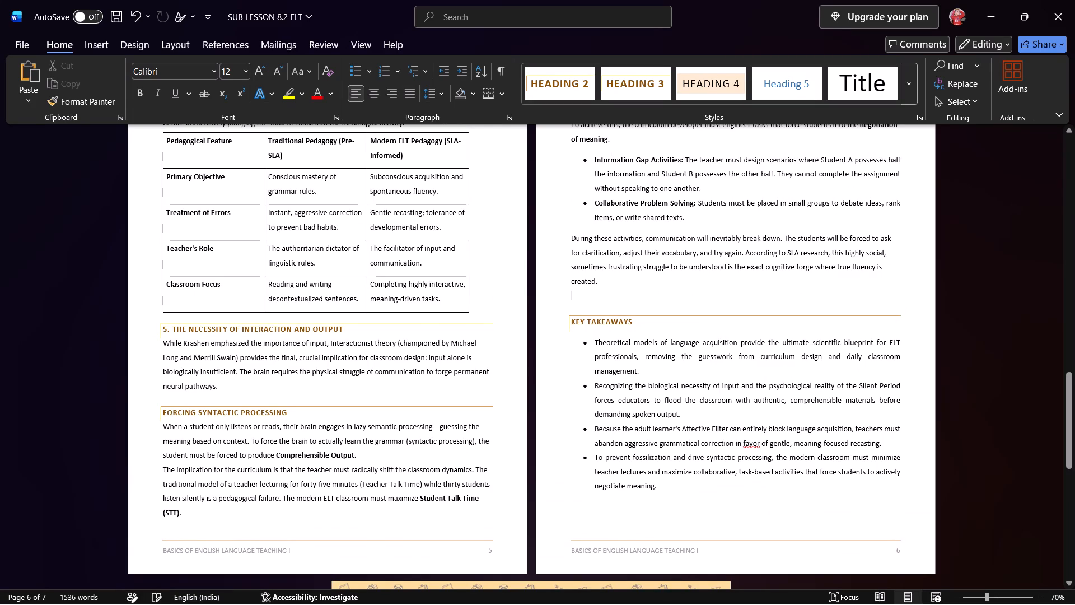
key("Delete")
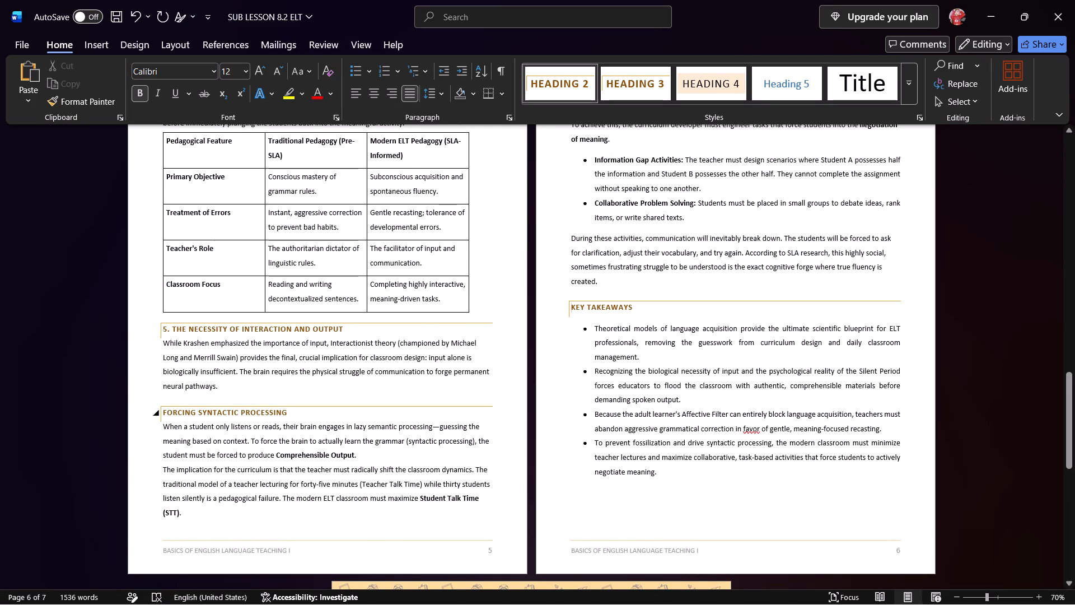
scroll(265, 406, "up", 2)
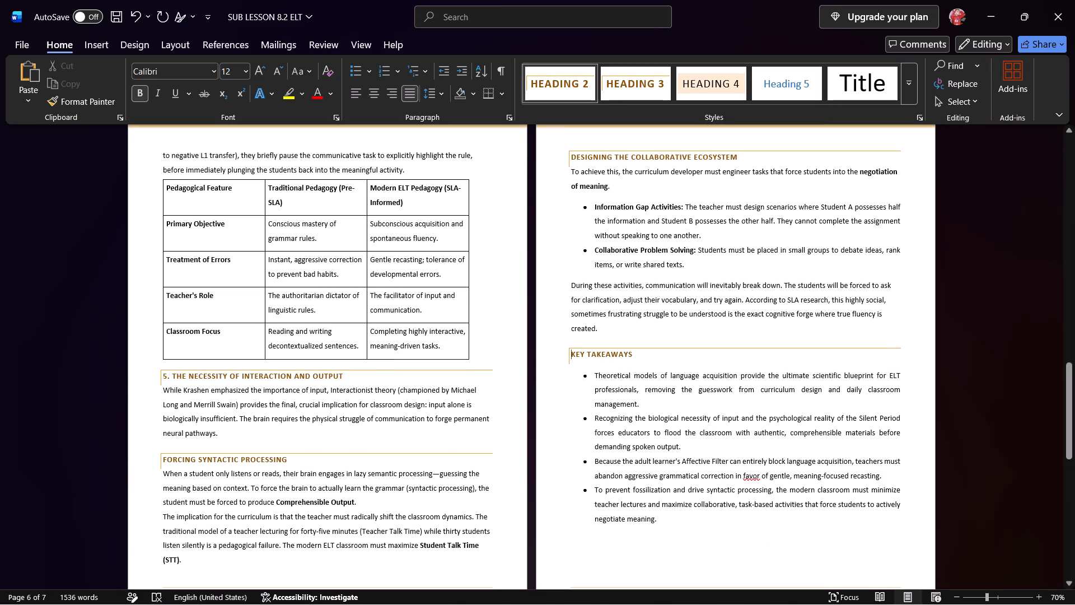
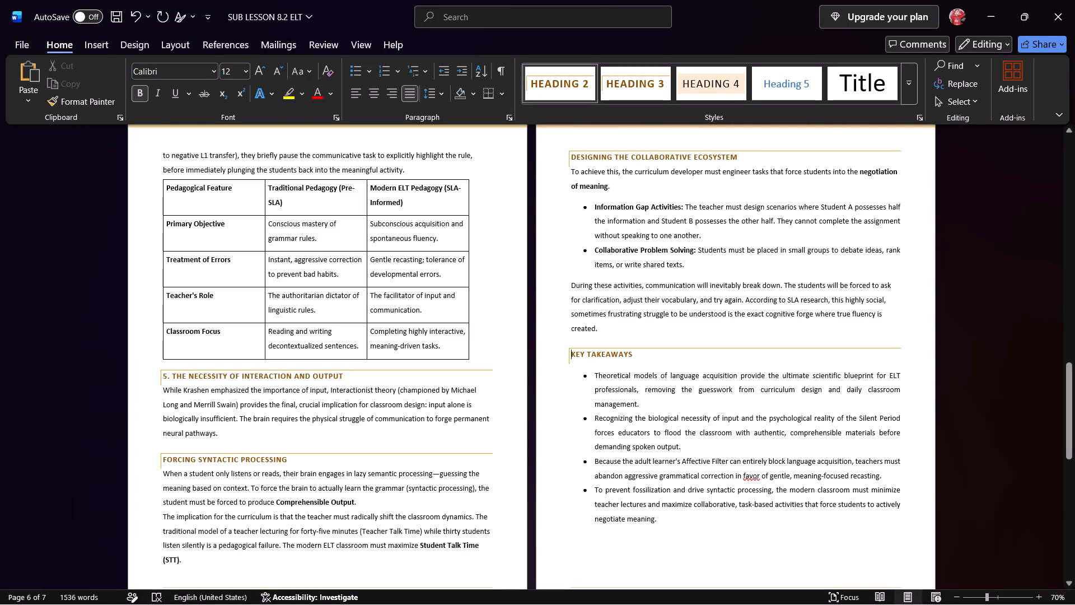
Copy the title banner formatting from Sub Lesson 12.1 in the 1.2 document onto the two Sub Lesson 8.3 title lines.
scroll(740, 330, "down", 6)
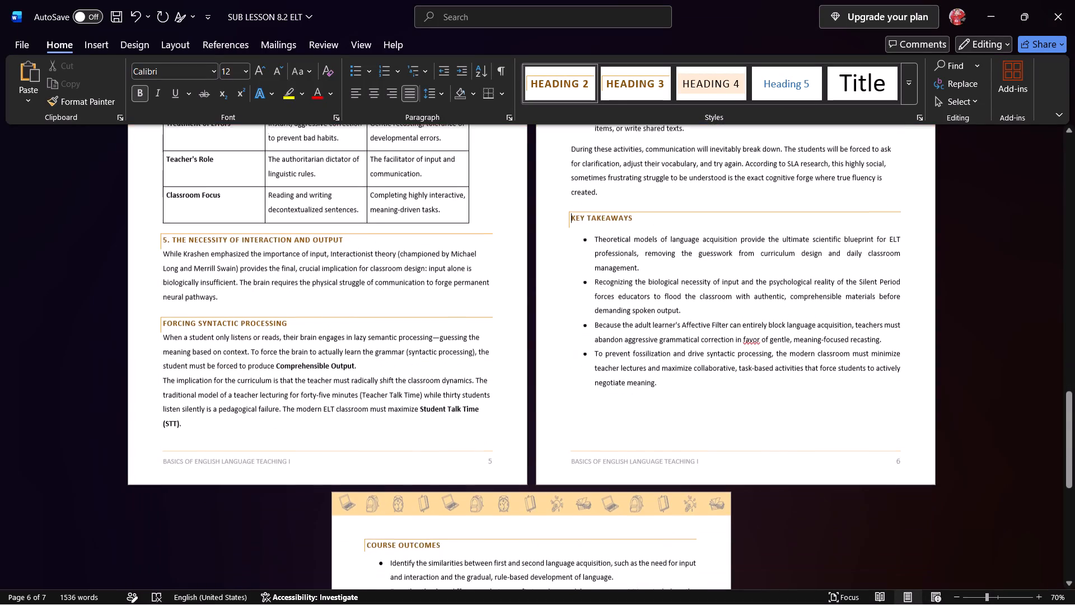
scroll(739, 323, "down", 12)
scroll(739, 323, "up", 12)
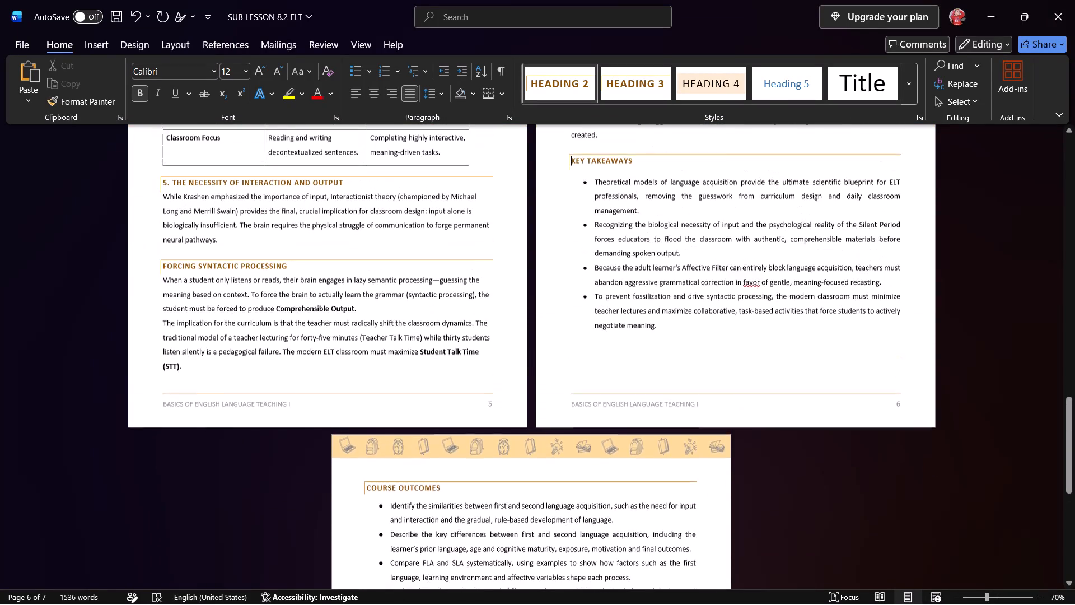
left_click_drag(1068, 457, 1055, 193)
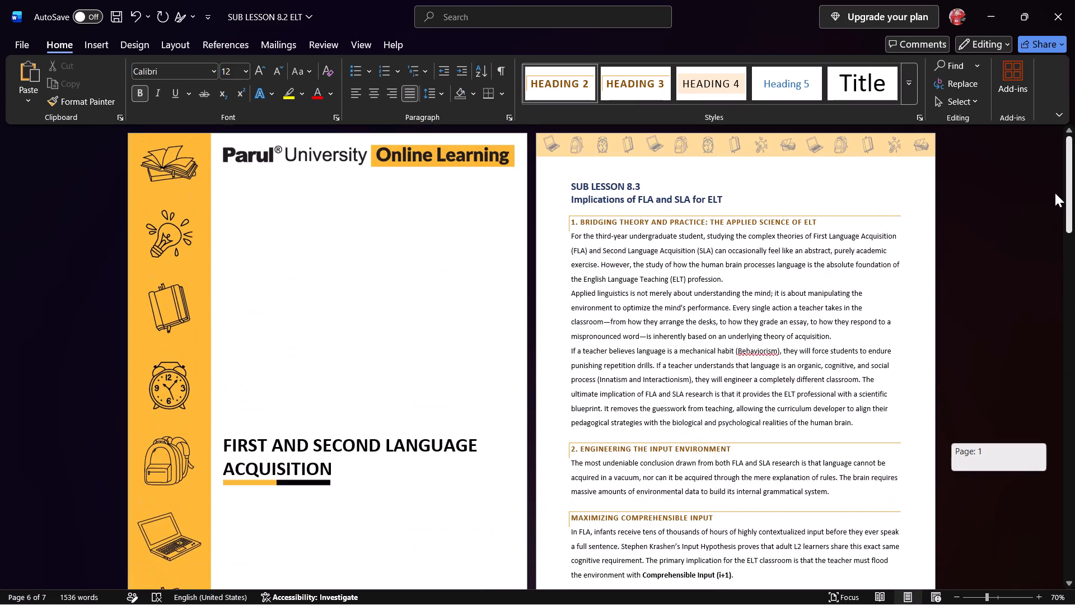
left_click_drag(1055, 193, 1055, 170)
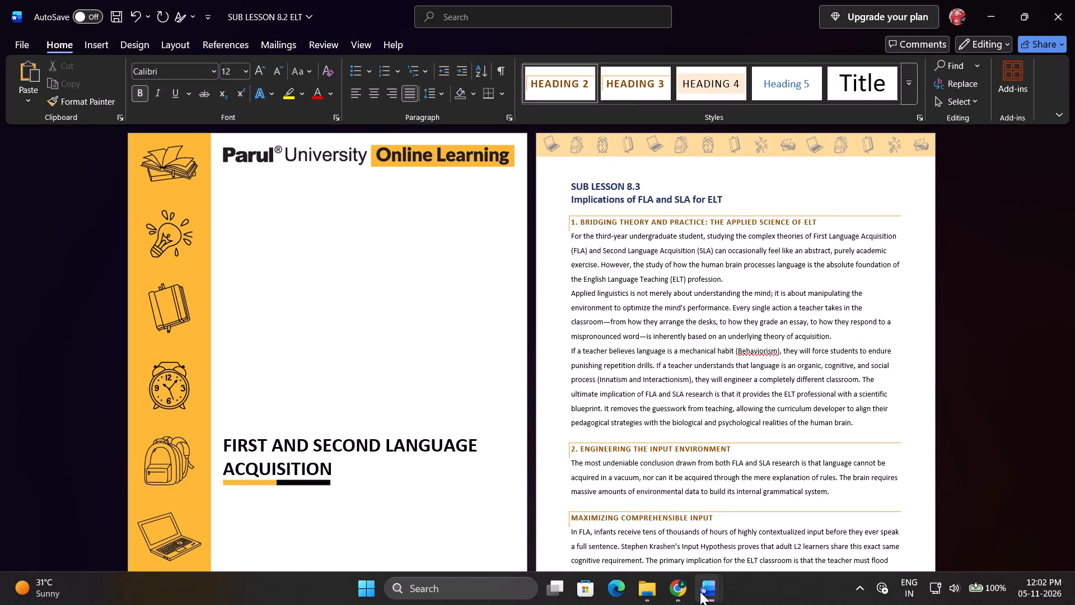
left_click(591, 530)
left_click(100, 99)
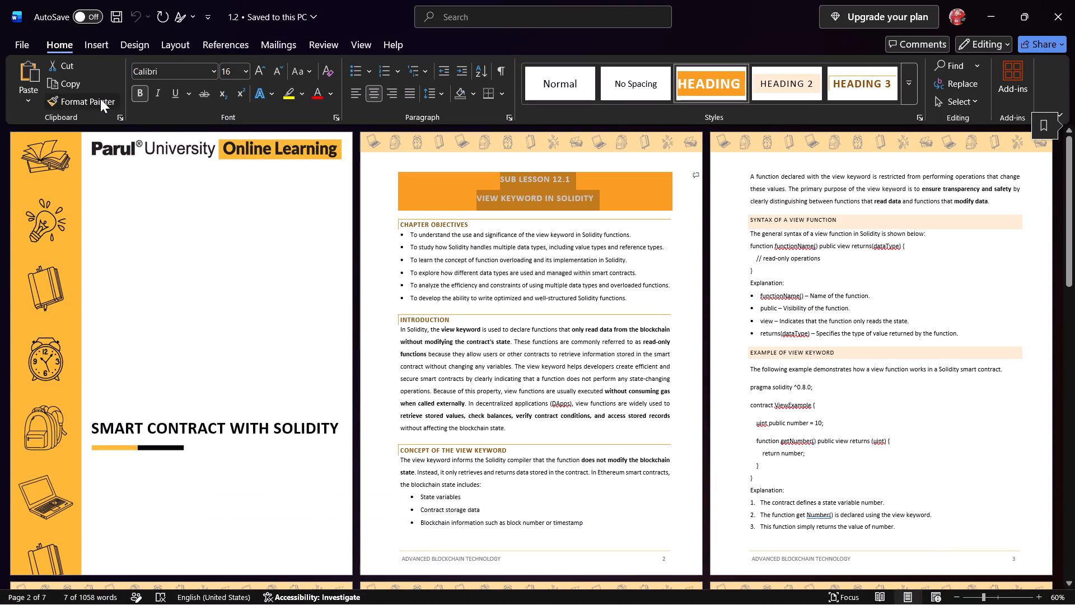
left_click(100, 99)
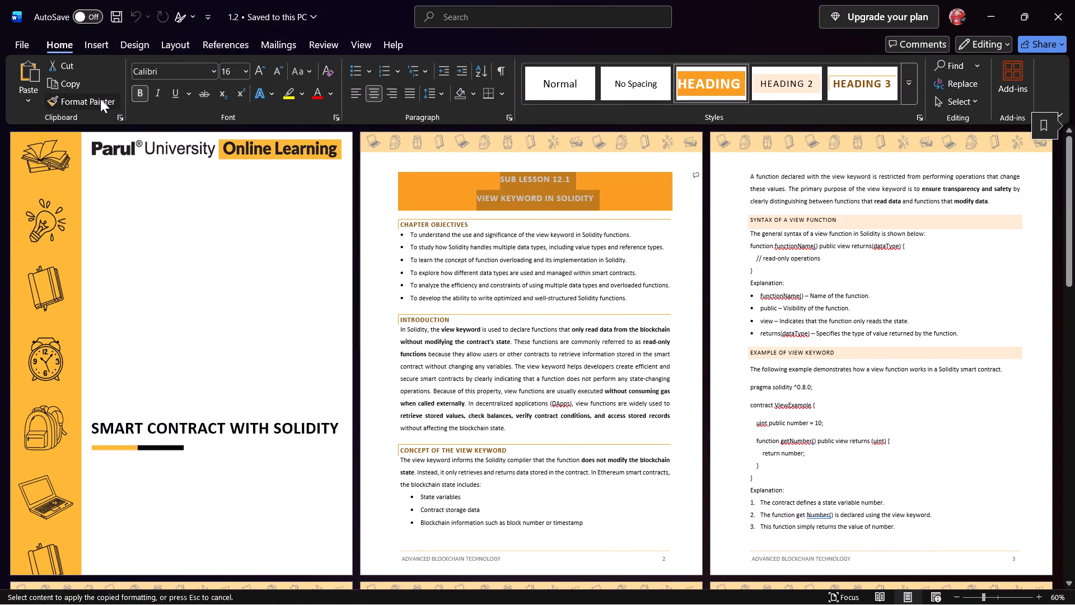
key("alt+Tab")
key("alt+Tab")
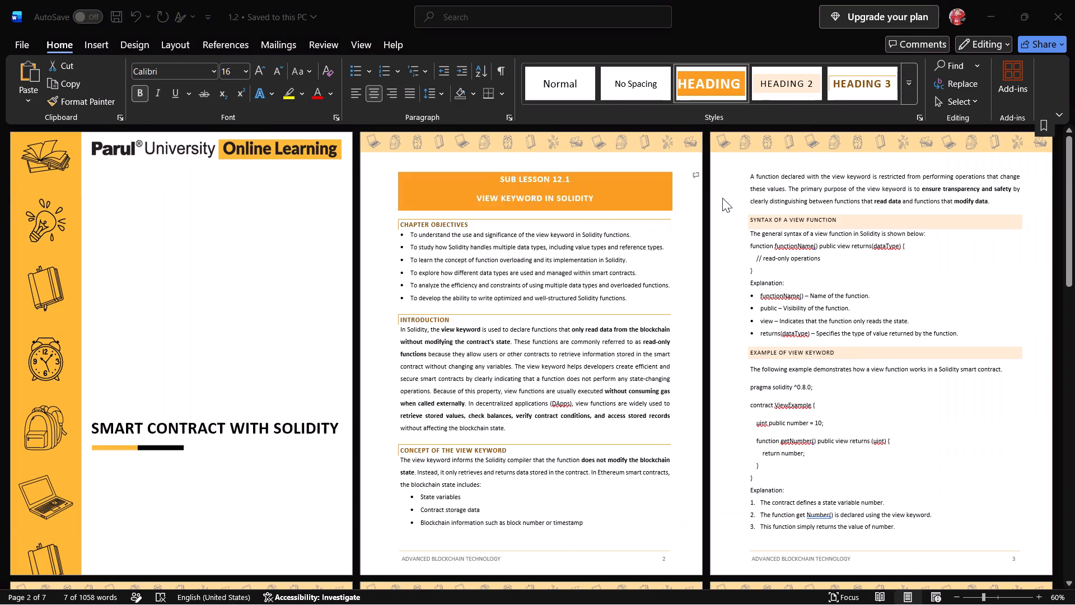
left_click(61, 100)
key("alt+Tab")
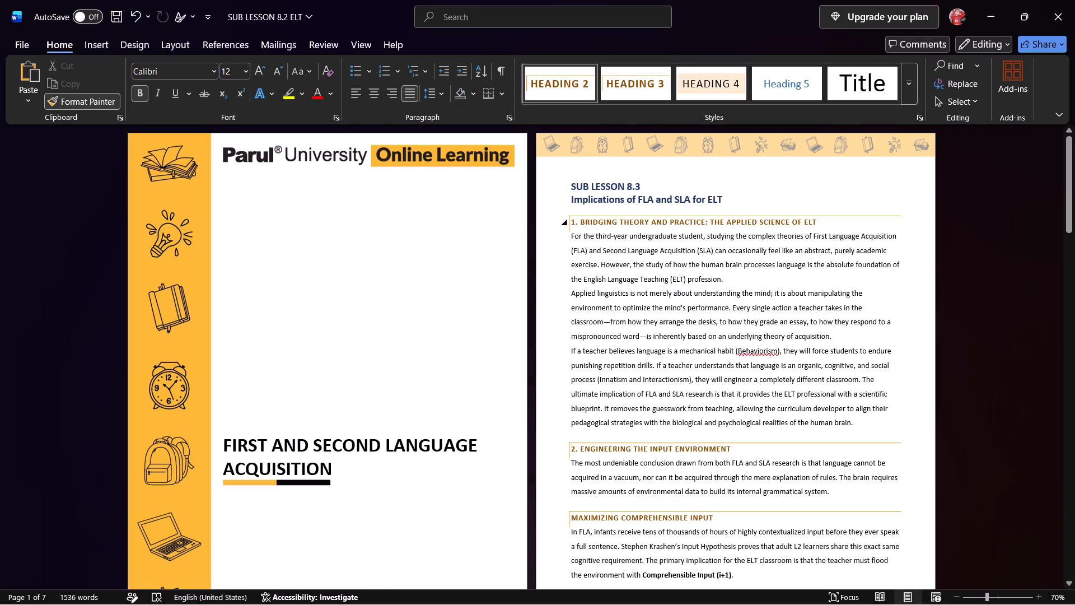
left_click_drag(741, 201, 567, 171)
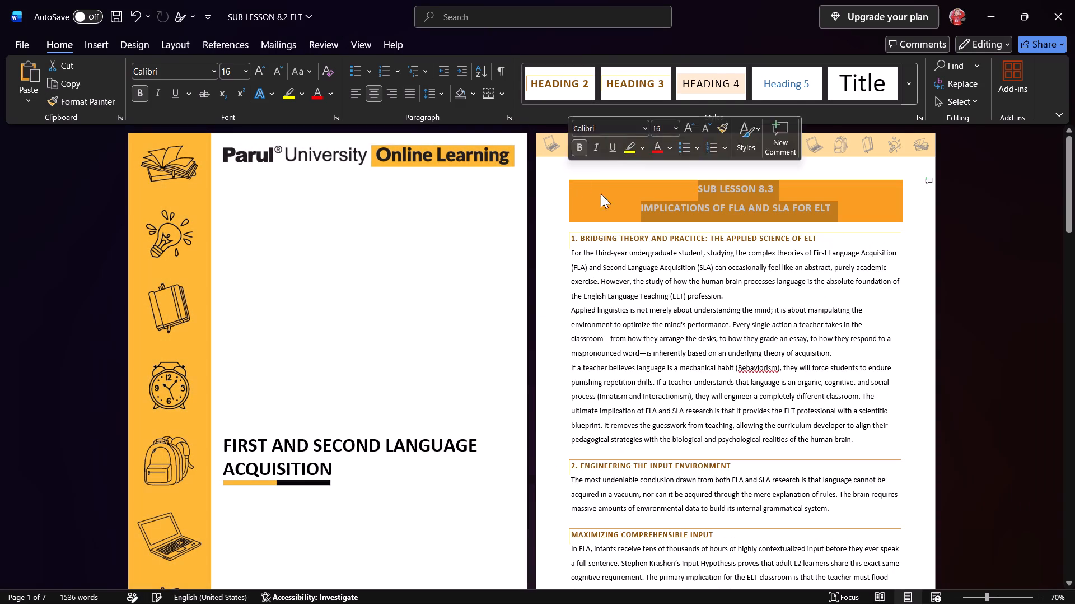
Remove the numbers 1. and 2. from the Bridging Theory and Practice and Engineering the Input Environment headings.
left_click(580, 239)
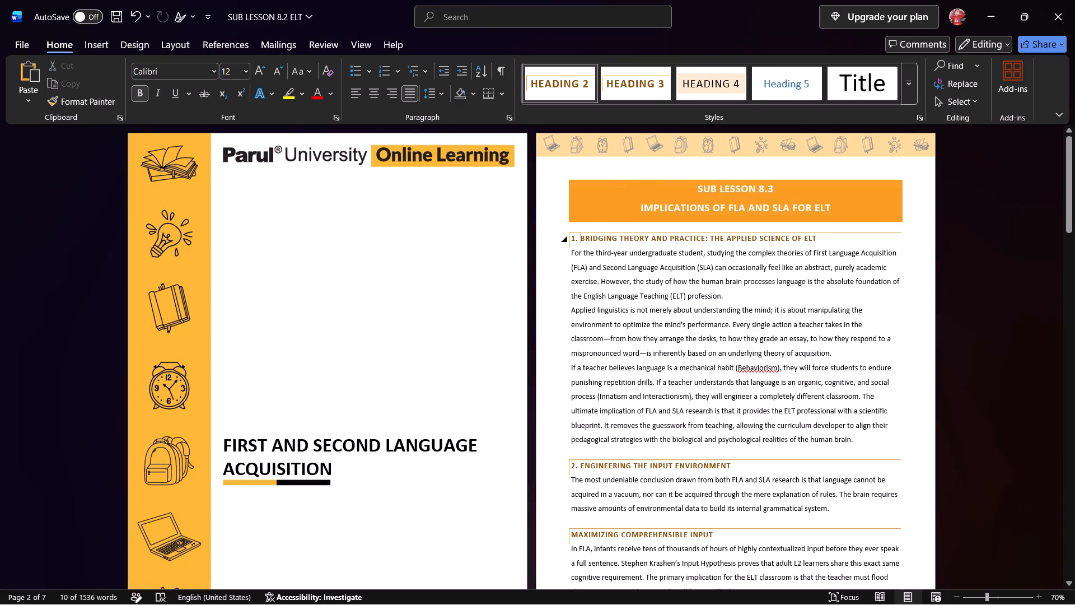
key("BackSpace")
key("BackSpace")
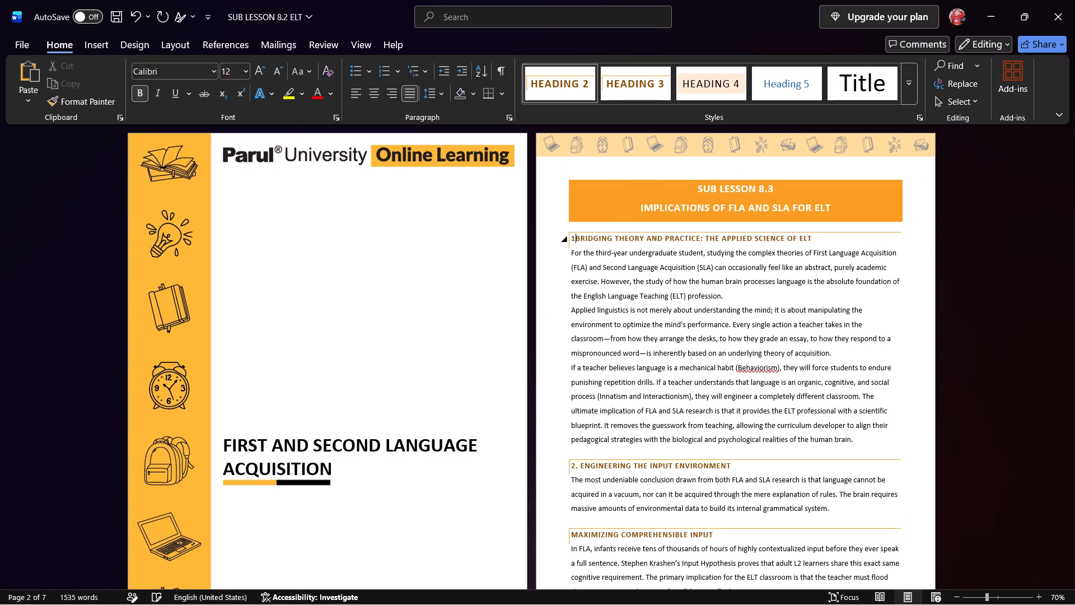
key("BackSpace")
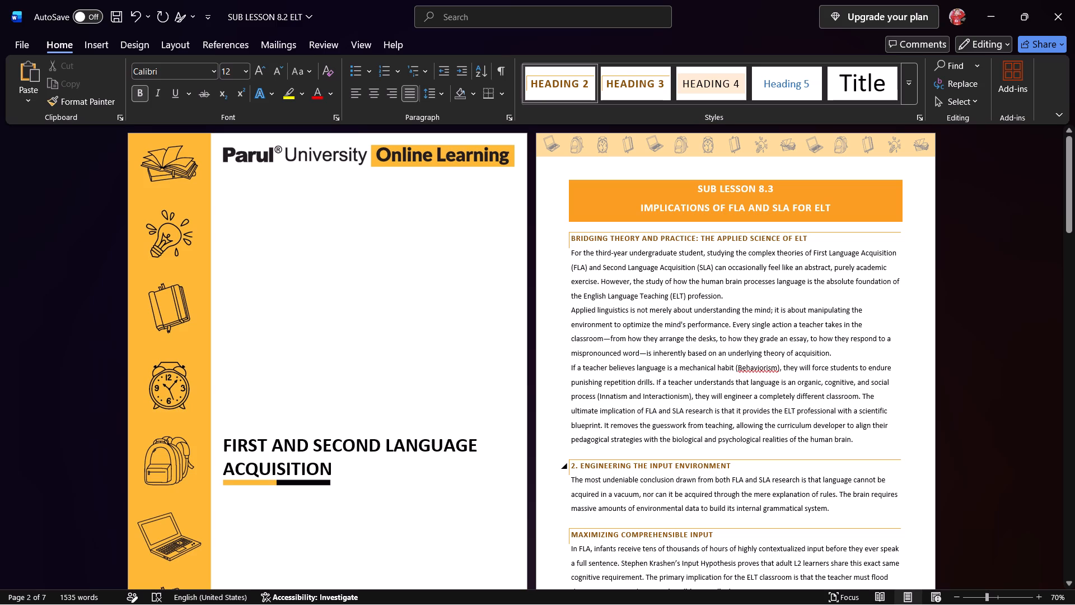
left_click(580, 466)
key("BackSpace")
key("BackSpace")
key("BackSpace")
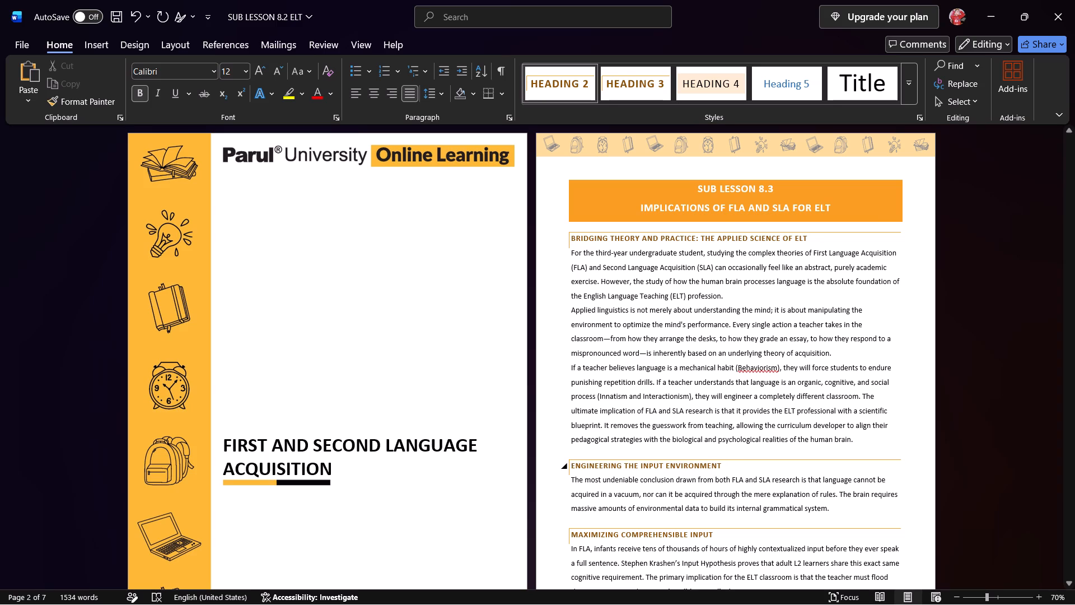
Apply the Heading 4 style to the Maximizing Comprehensible Input, The Power of Recasting and Respecting the Silent Period subheadings.
scroll(594, 469, "down", 6)
left_click(606, 391)
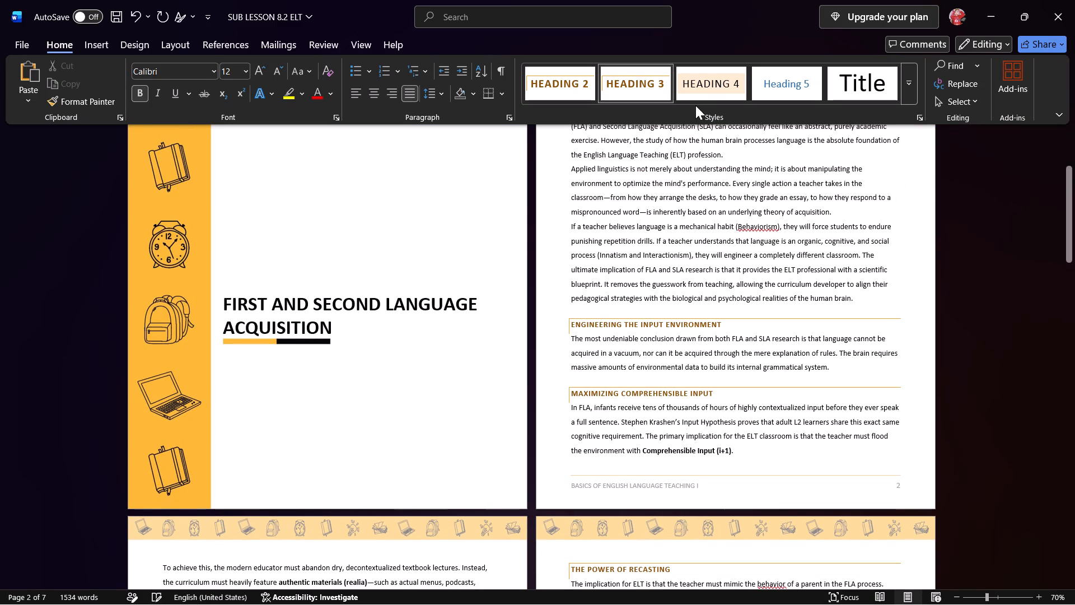
left_click(706, 89)
scroll(584, 329, "down", 11)
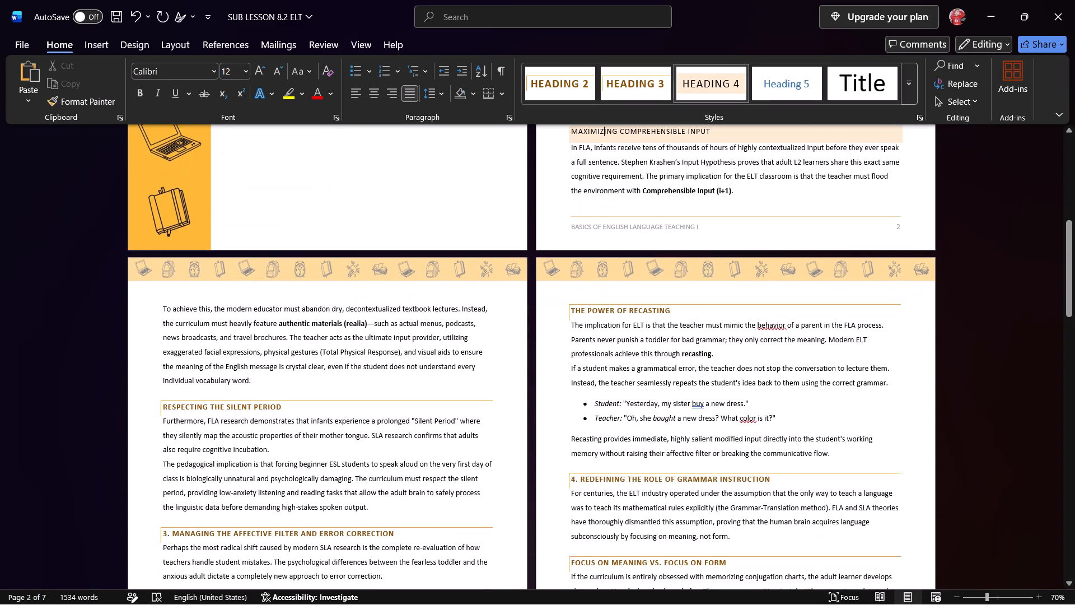
left_click(594, 313)
left_click(695, 81)
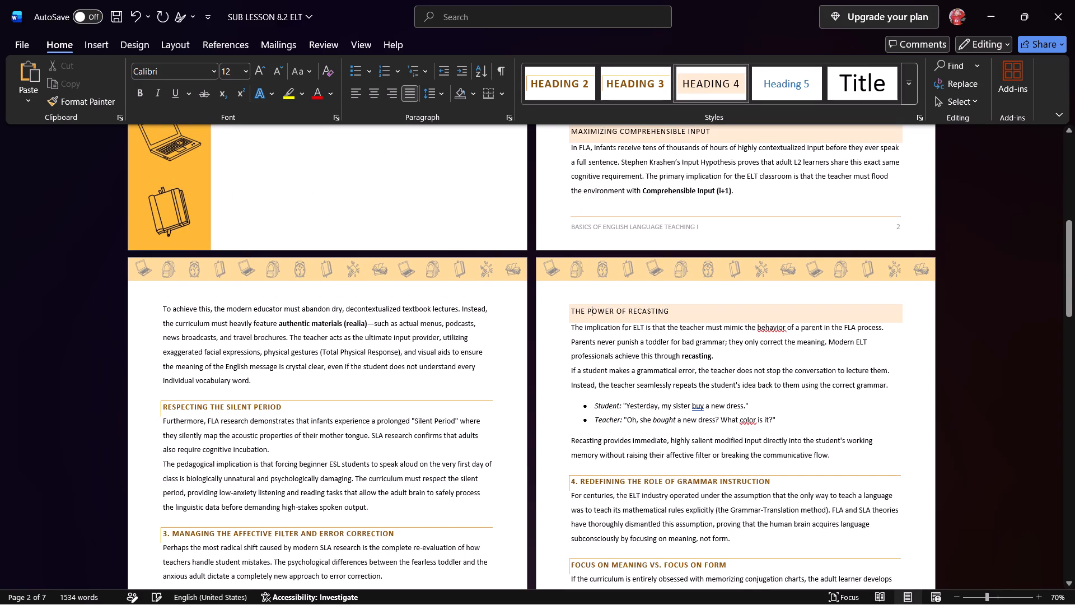
left_click(216, 407)
left_click(699, 87)
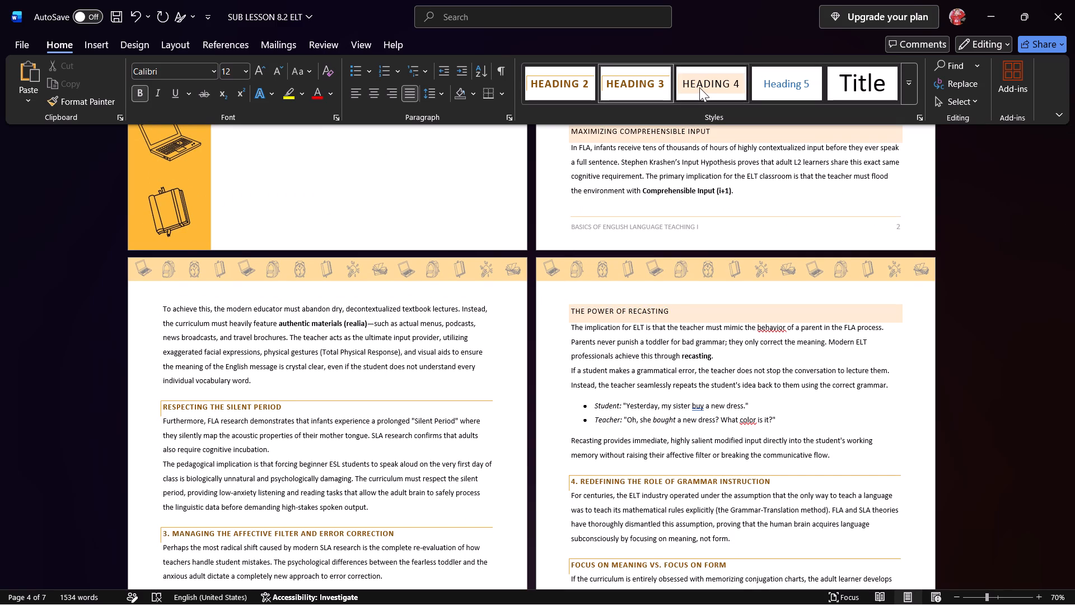
Apply the Heading 4 style to the Dismantling the Fear of Failure and Focus on Meaning vs. Focus on Form subheadings.
scroll(449, 430, "down", 8)
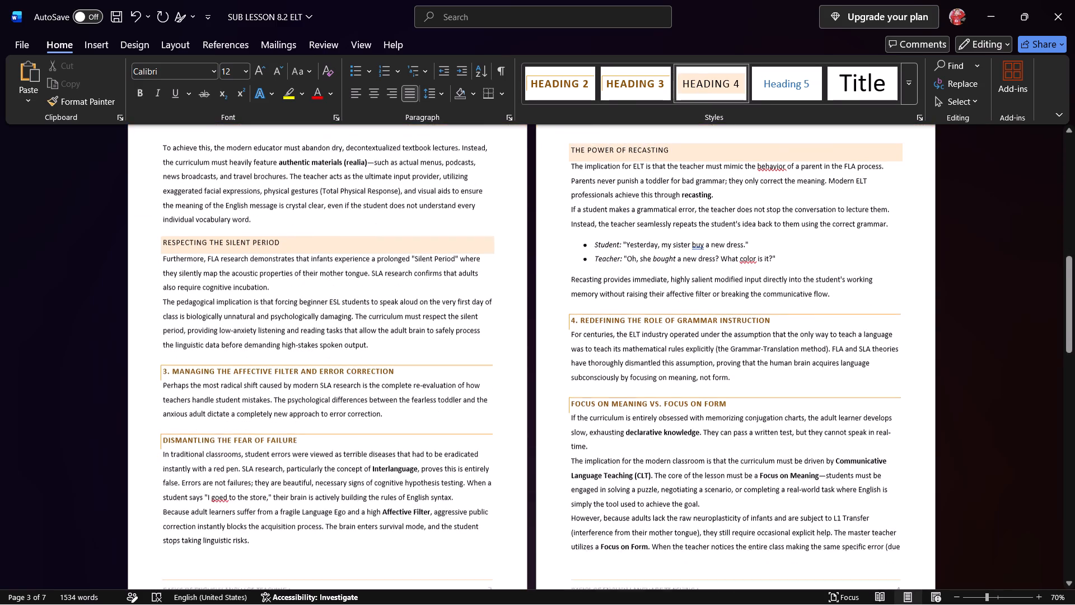
scroll(454, 426, "down", 2)
left_click(255, 368)
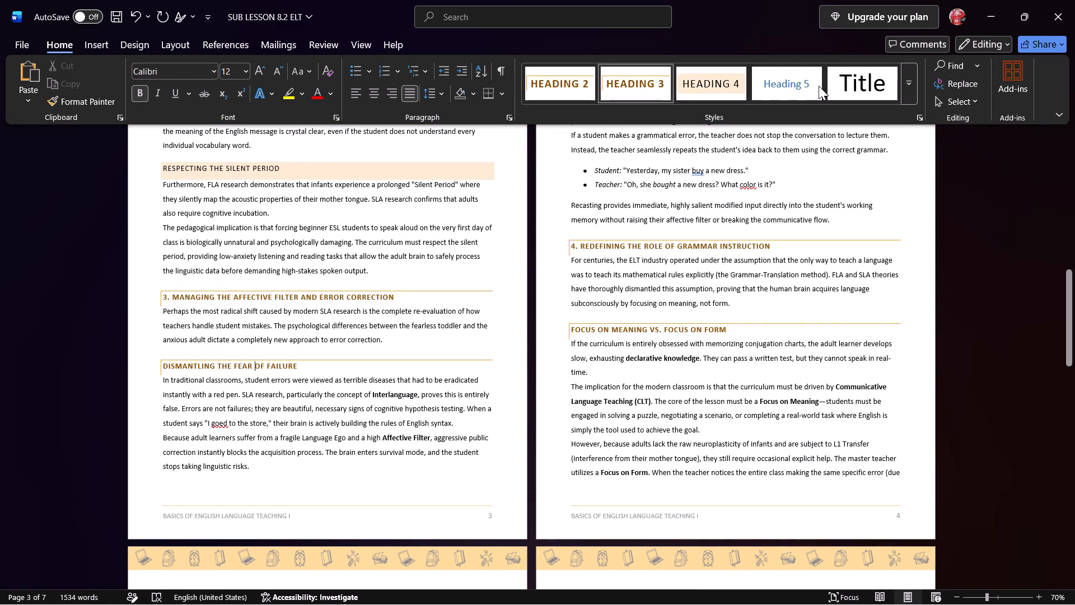
left_click(716, 77)
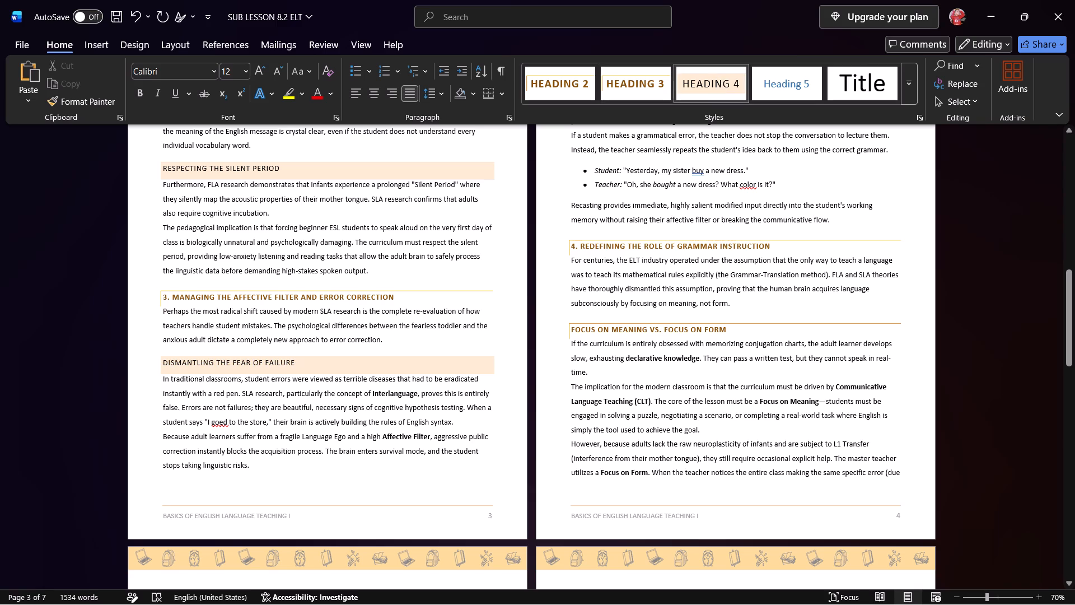
left_click(642, 325)
left_click(699, 83)
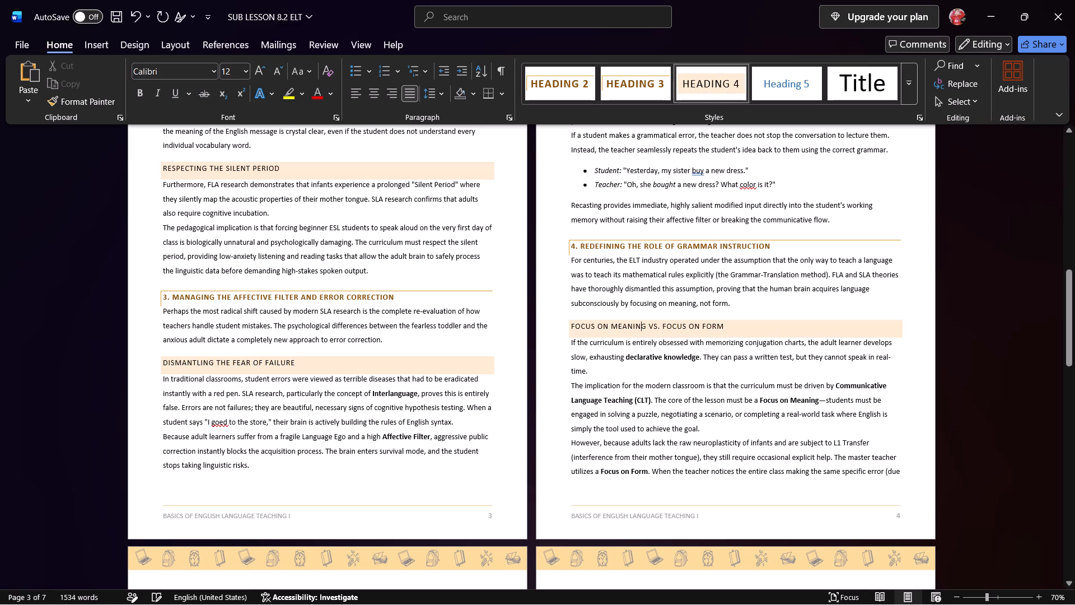
Remove the numbers 3. and 4. from the Managing the Affective Filter and Redefining the Role of Grammar Instruction headings.
left_click(171, 297)
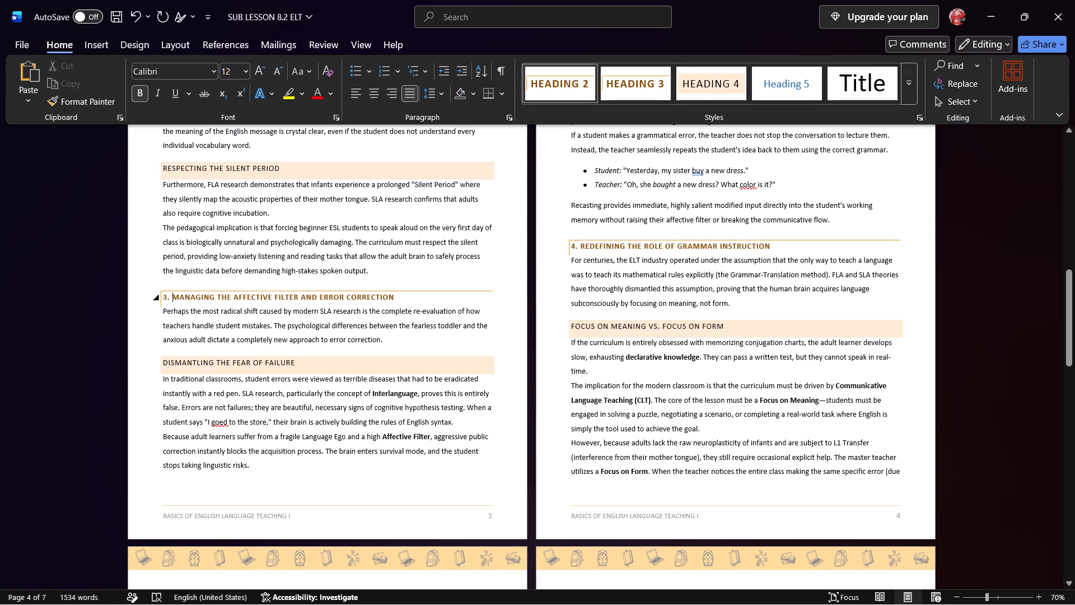
key("BackSpace")
key("BackSpace")
key("BackSpace")
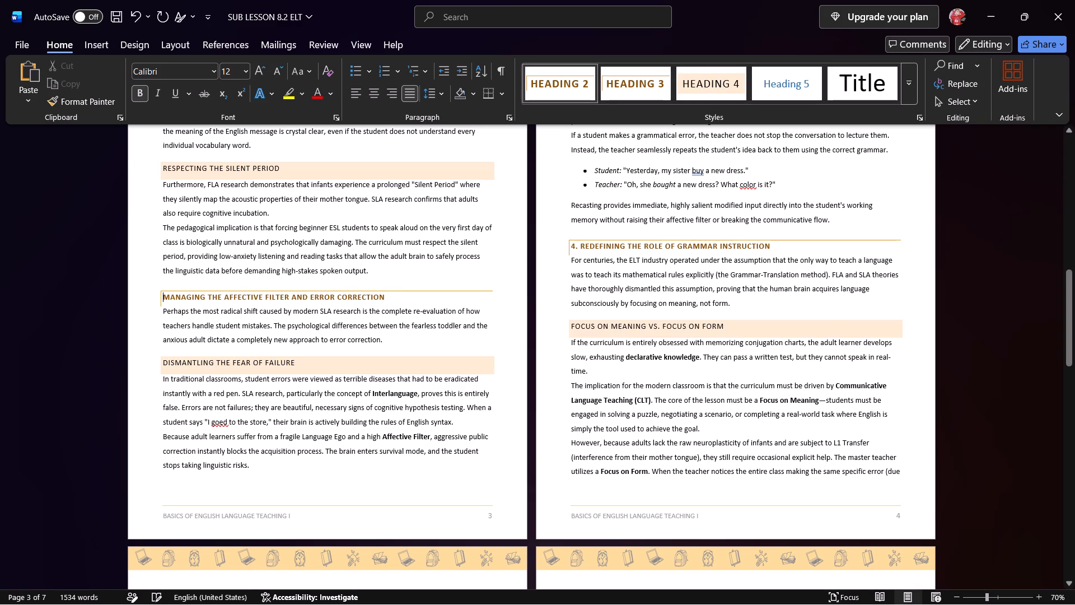
left_click(582, 249)
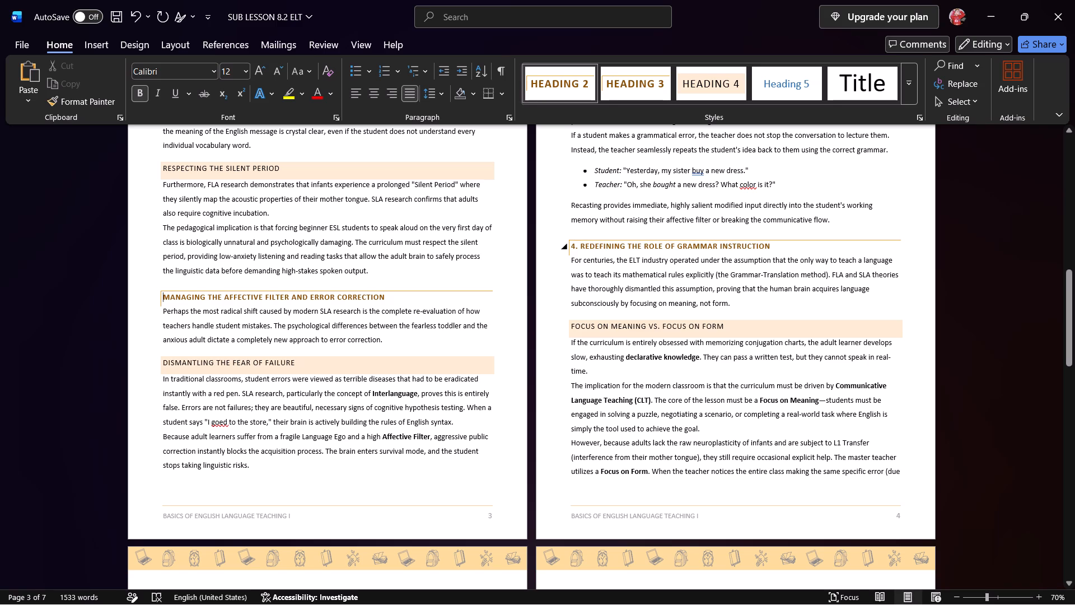
key("BackSpace")
key("BackSpace")
key("BackSpace")
Resize the Pedagogical Feature table's columns, widening the last one to the text margin and narrowing the first to fit its labels.
scroll(599, 272, "down", 2)
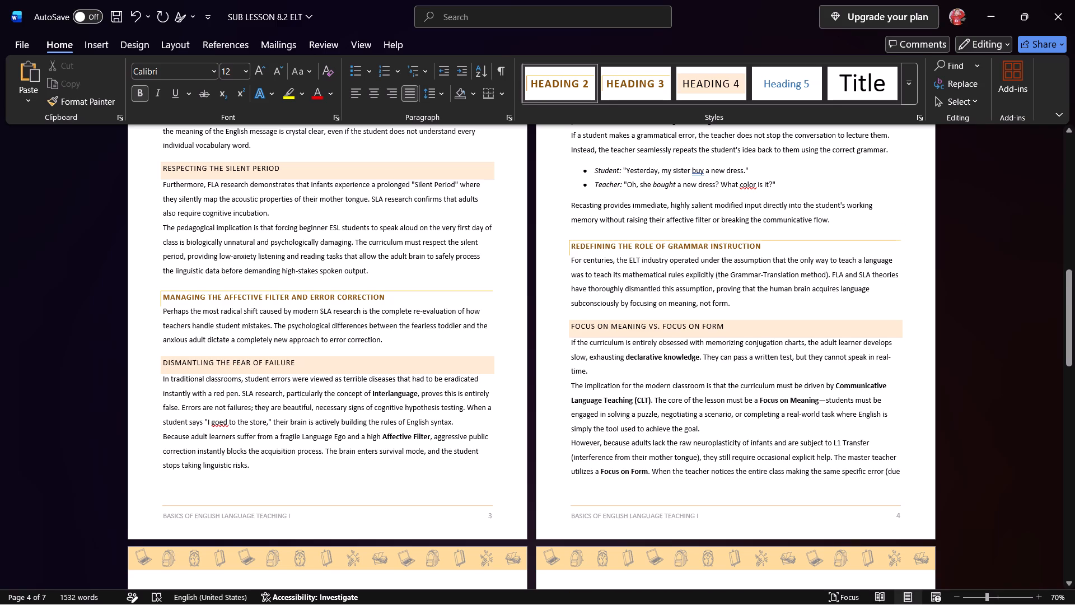
scroll(599, 275, "down", 13)
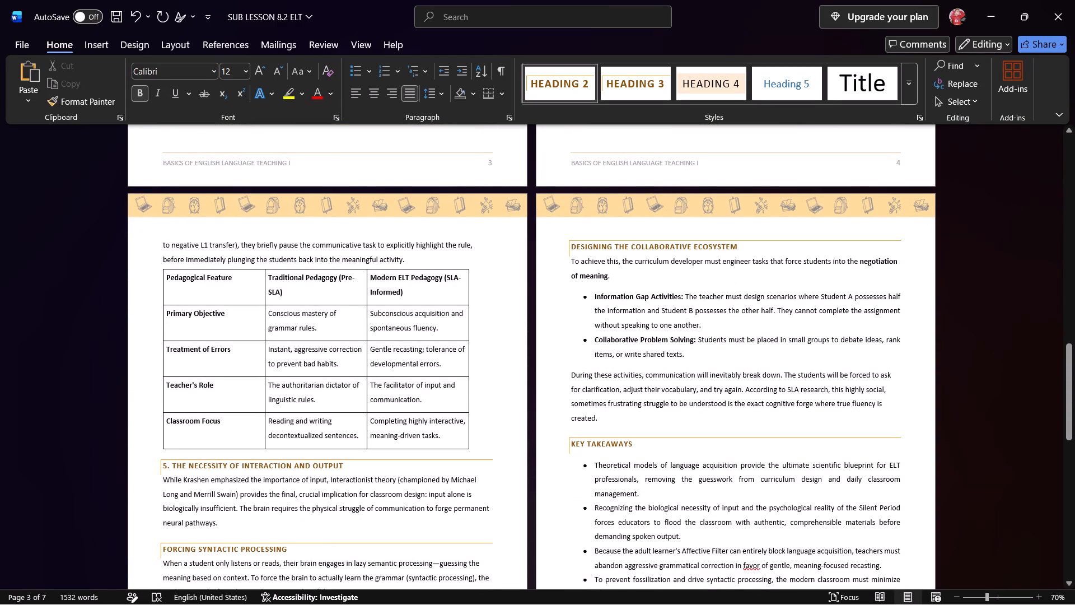
left_click_drag(468, 354, 489, 353)
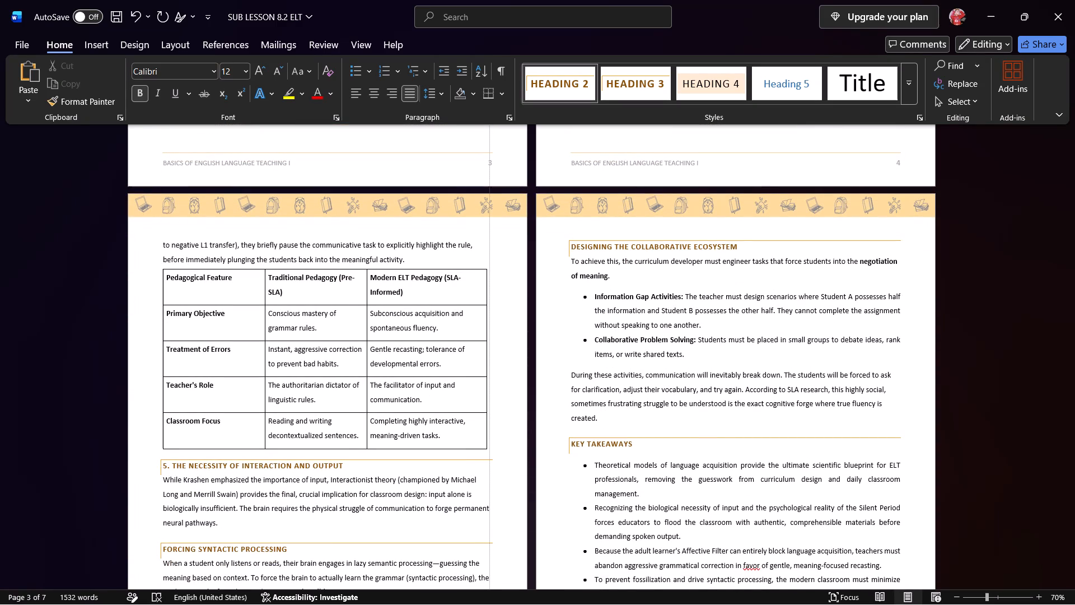
left_click_drag(489, 353, 496, 357)
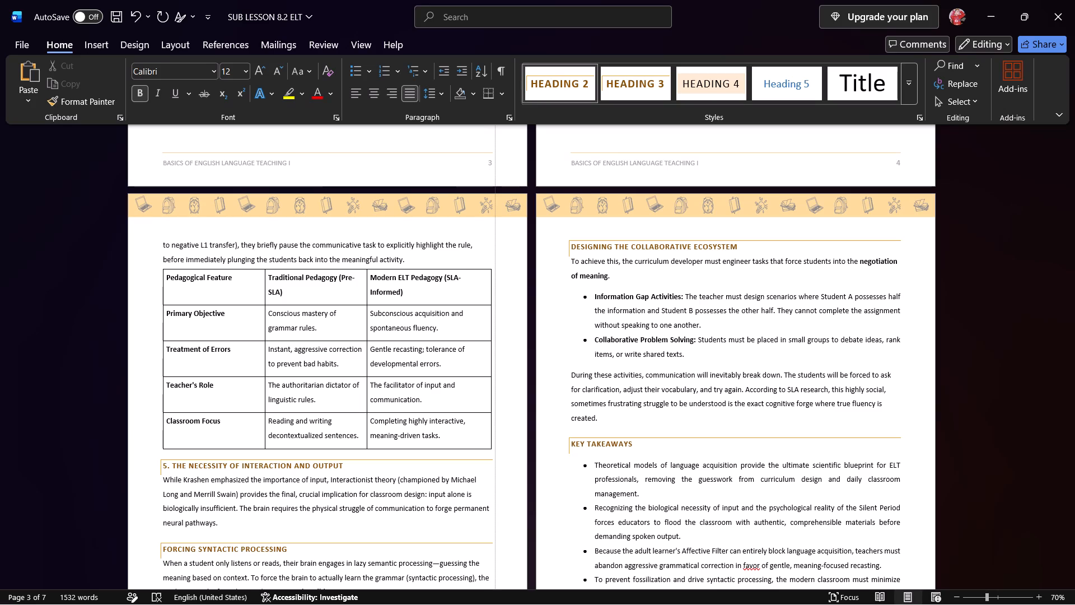
left_click_drag(496, 357, 495, 357)
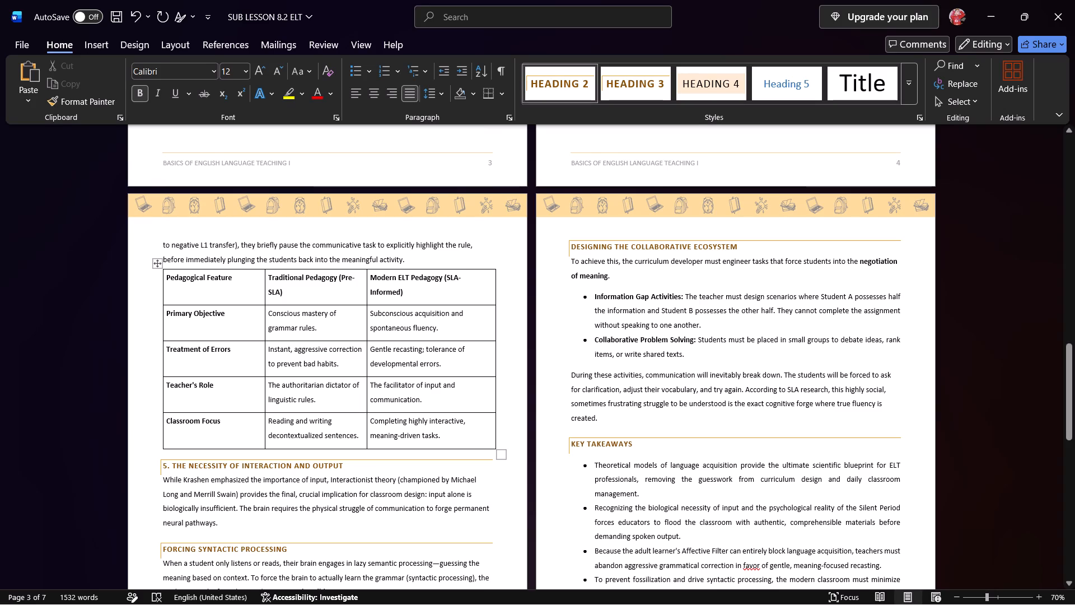
left_click_drag(264, 315, 237, 317)
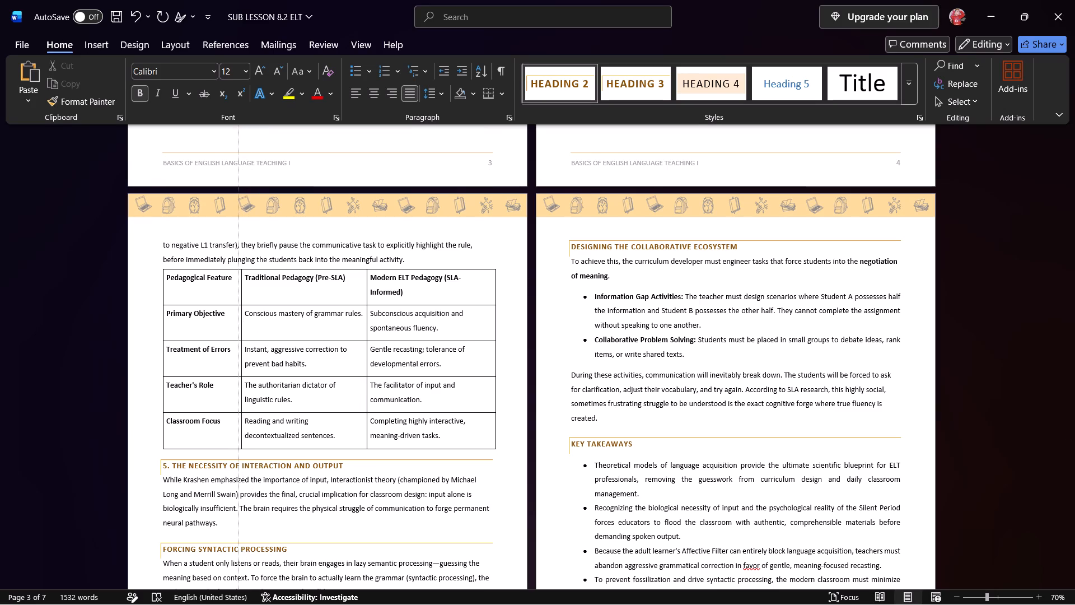
left_click_drag(237, 317, 241, 317)
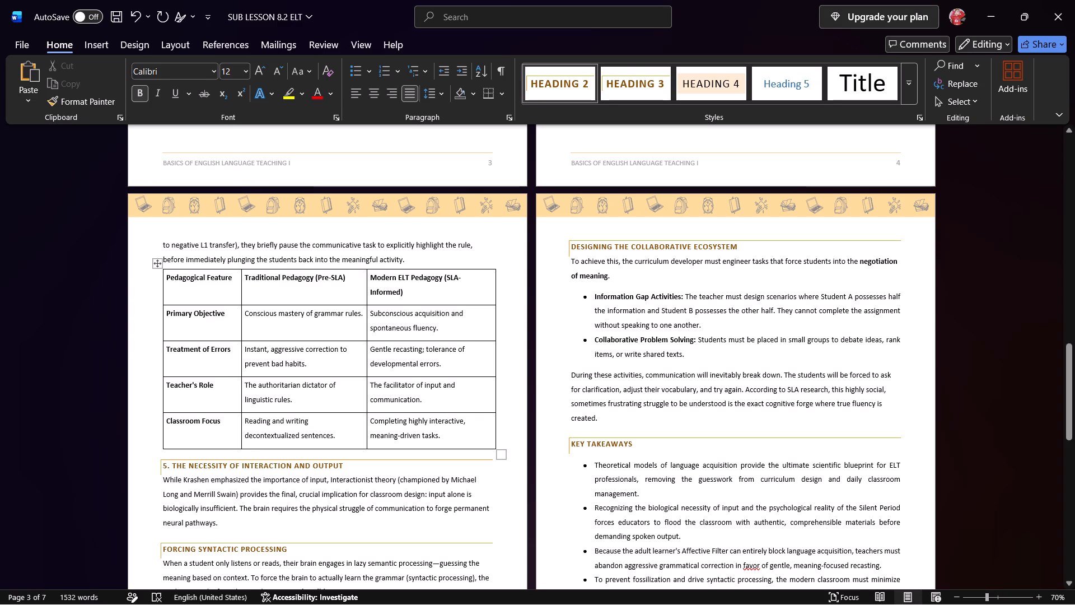
Apply the Heading 4 style to the Designing the Collaborative Ecosystem and Forcing Syntactic Processing subheadings.
left_click(694, 252)
left_click(713, 91)
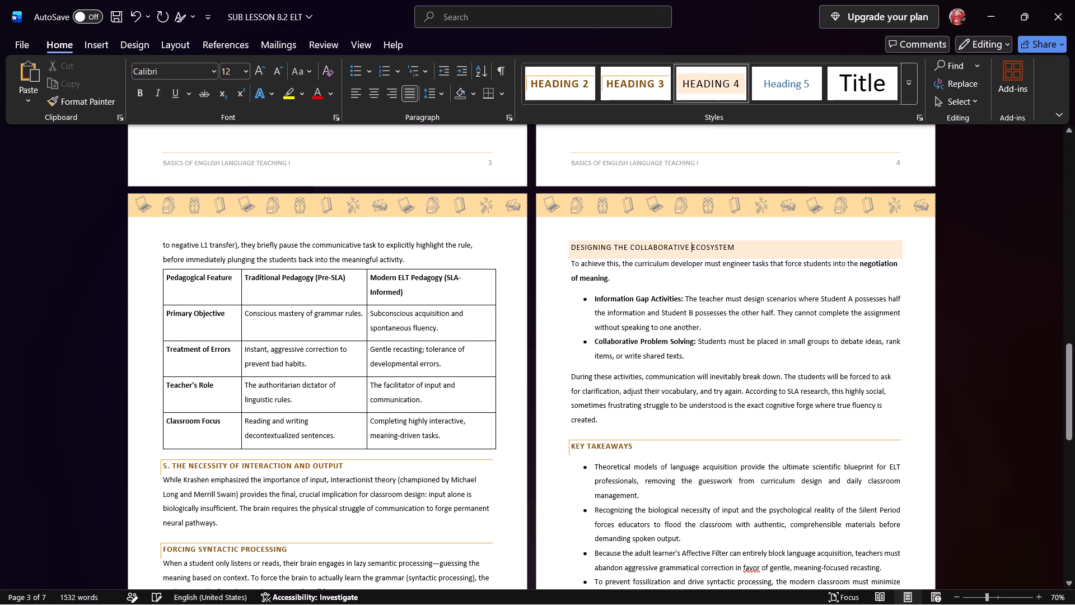
scroll(330, 474, "down", 6)
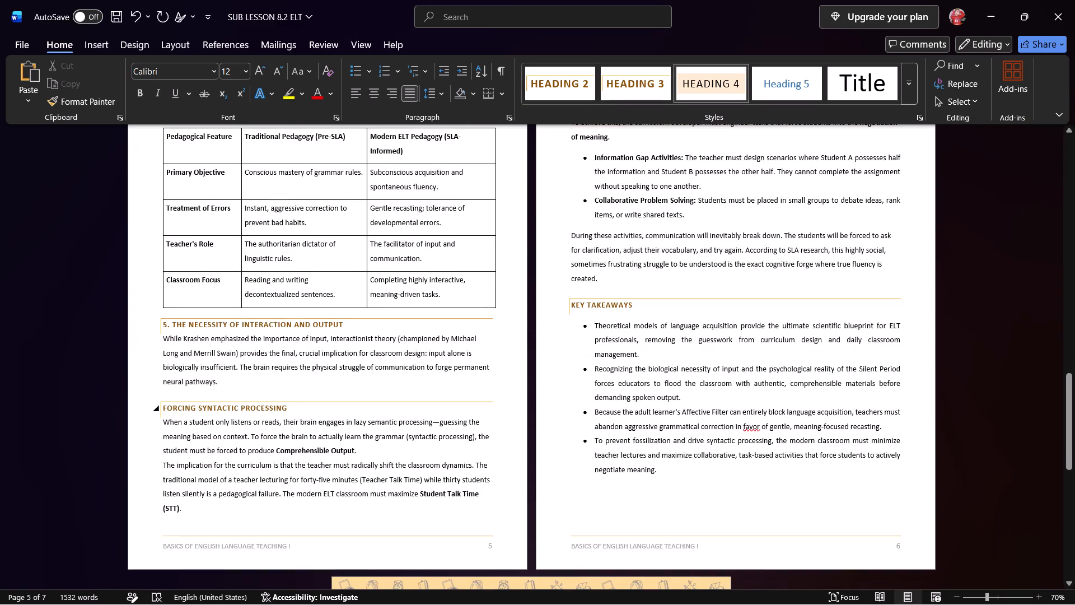
left_click(269, 401)
left_click(699, 92)
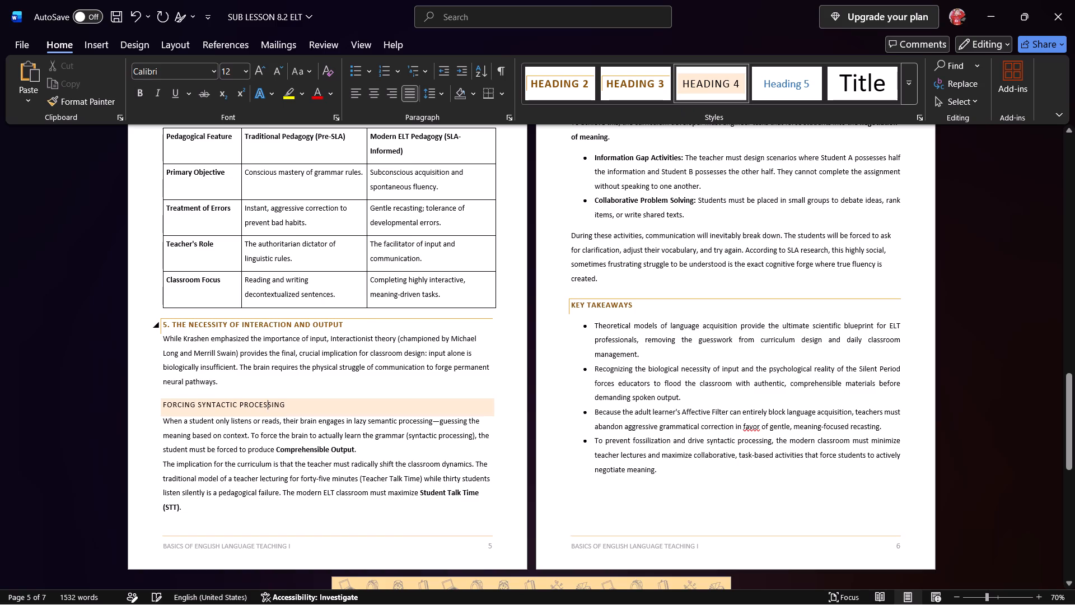
Review the lesson pages from the cover through Course Outcomes for remaining heading formatting issues.
scroll(364, 383, "up", 10)
scroll(348, 380, "down", 6)
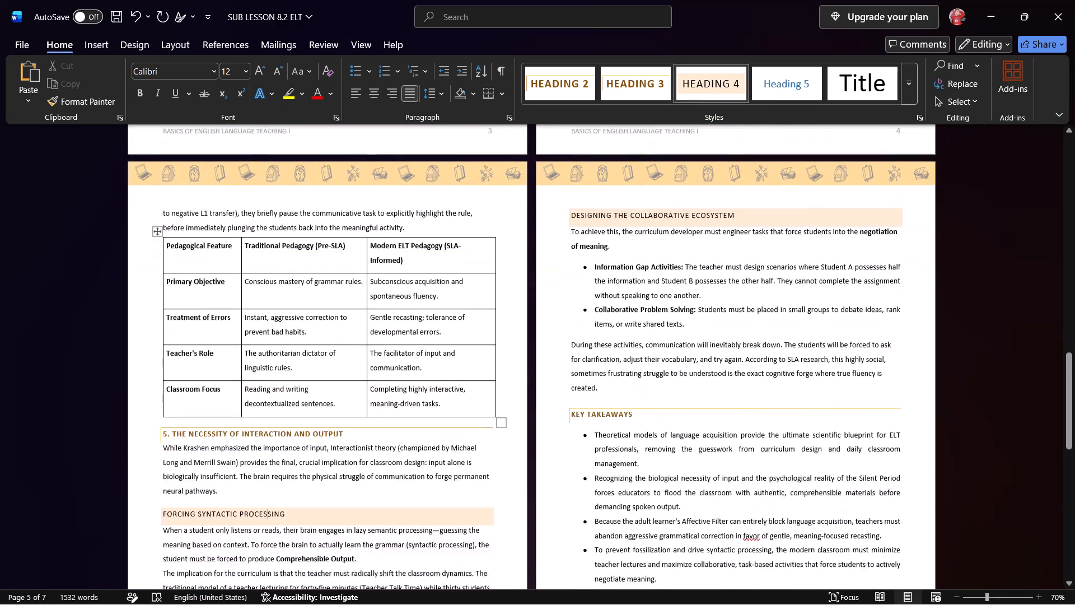
scroll(349, 379, "down", 20)
scroll(349, 379, "up", 6)
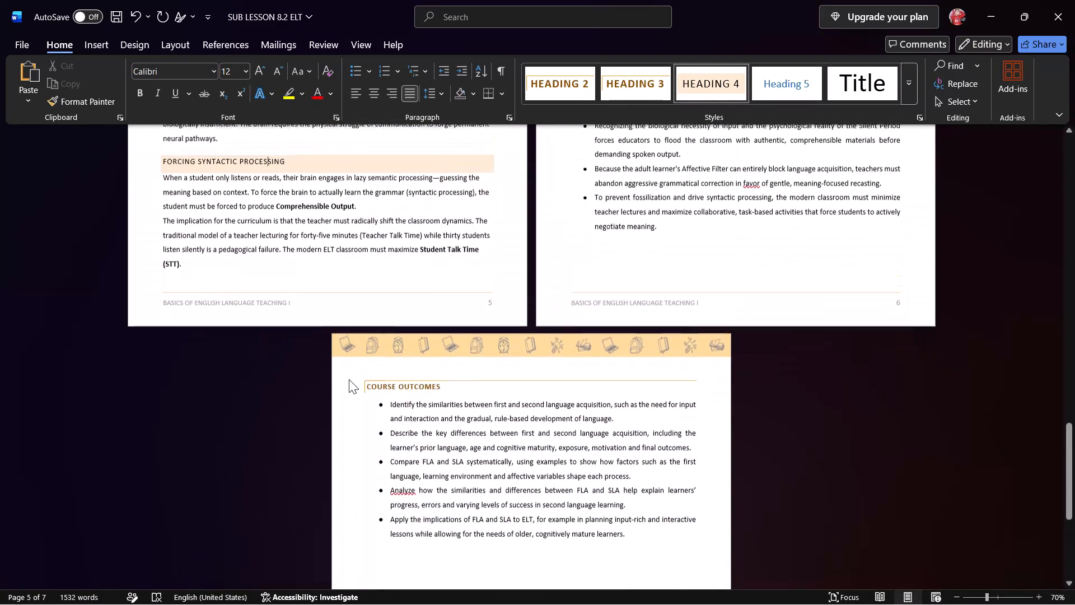
left_click_drag(1064, 496, 1059, 278)
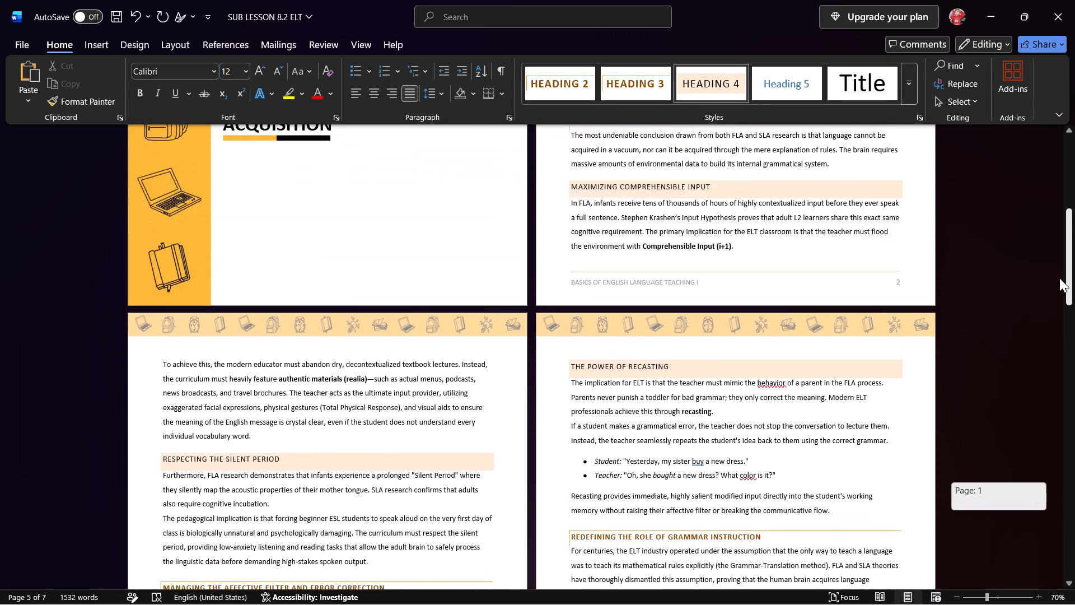
left_click_drag(1059, 278, 1039, 255)
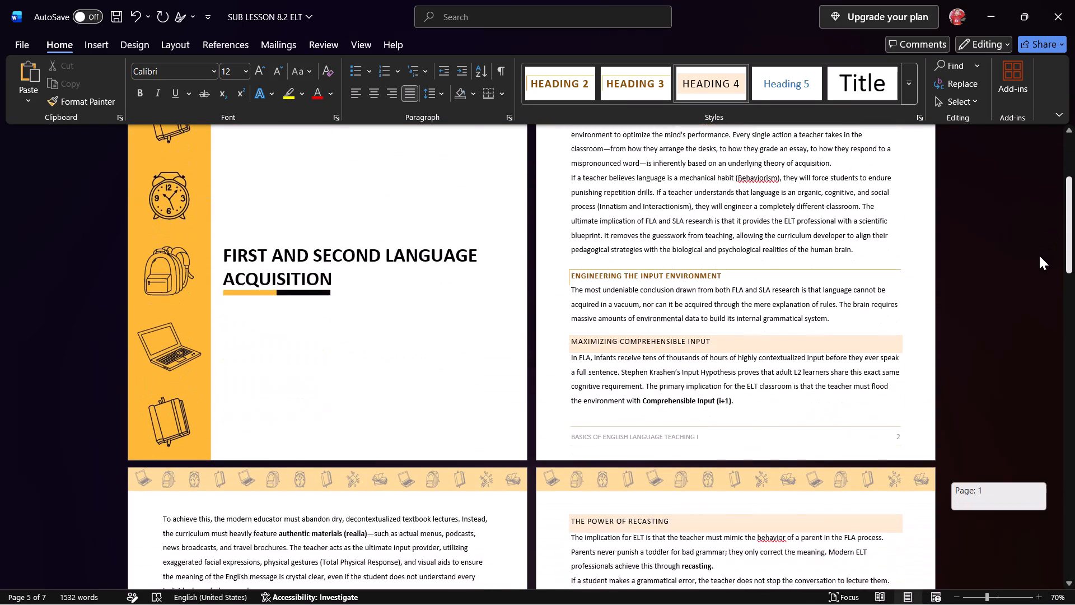
left_click_drag(1039, 255, 1018, 317)
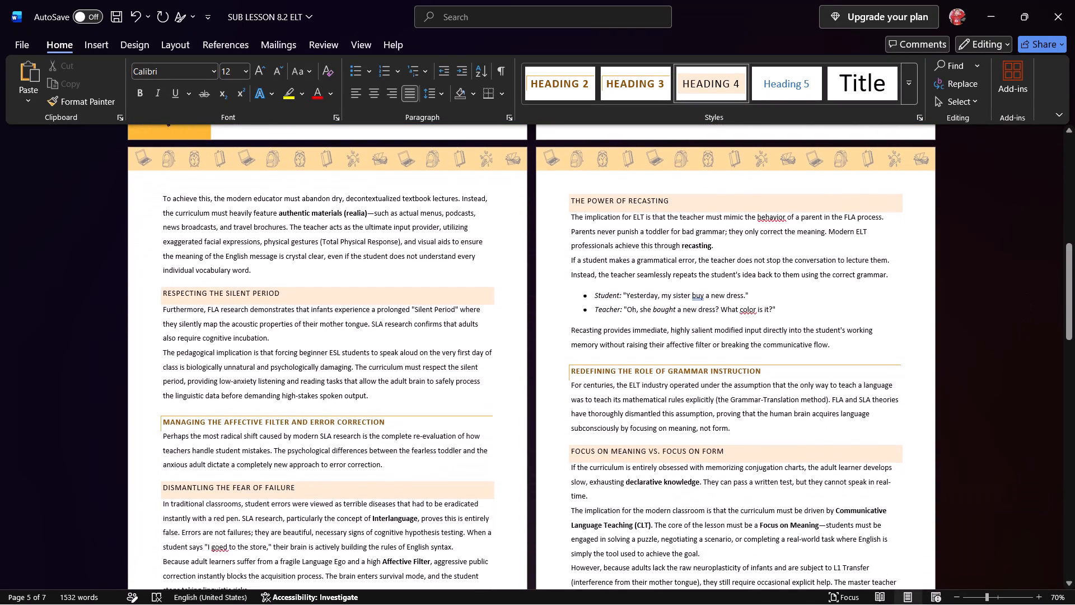
Remove the number 5. from the The Necessity of Interaction and Output heading.
scroll(461, 429, "down", 12)
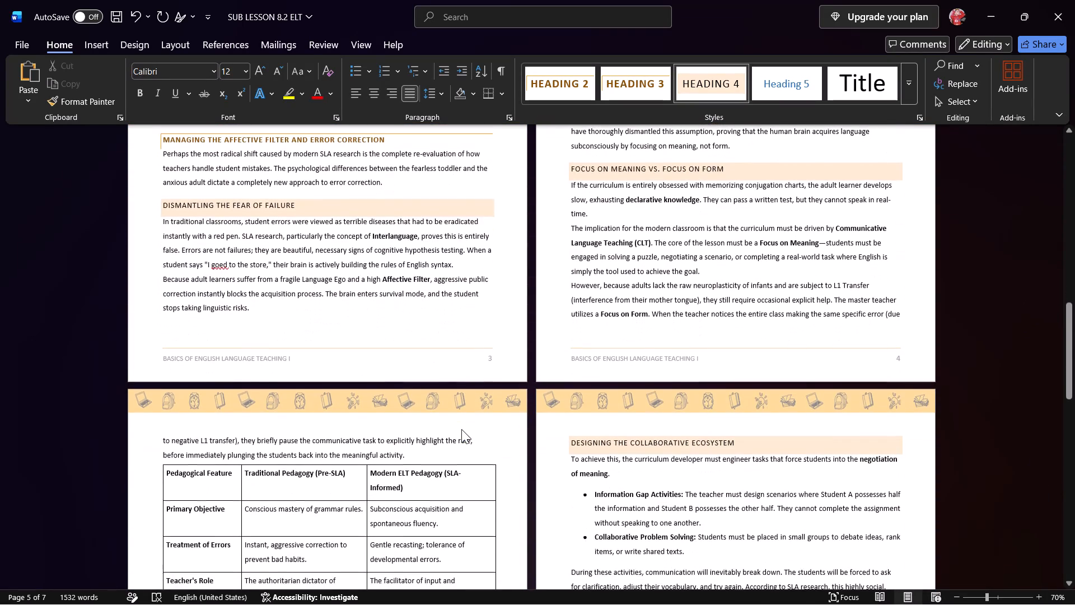
scroll(461, 429, "down", 11)
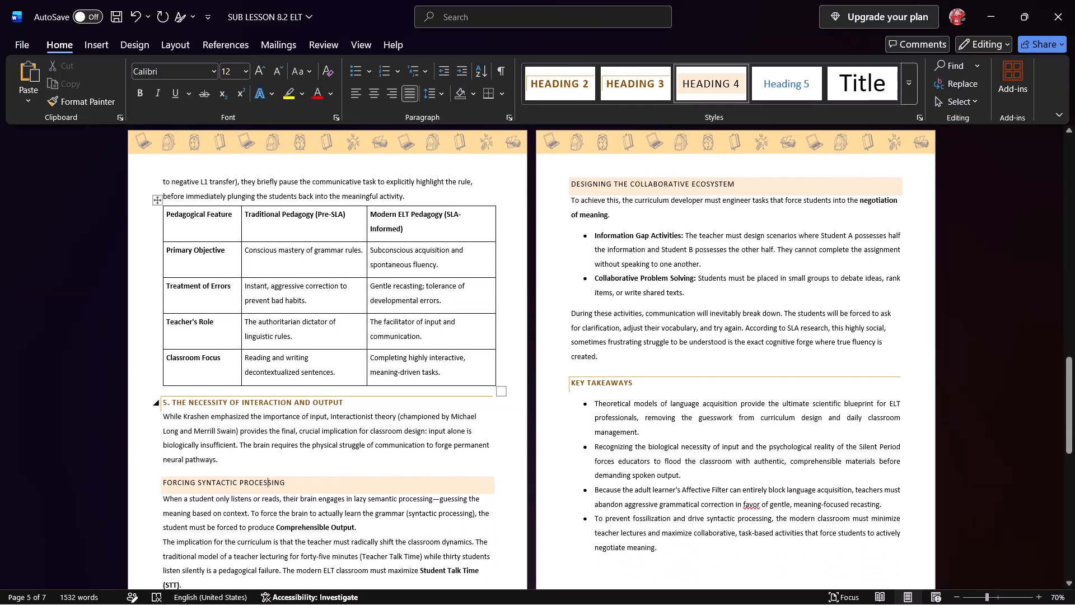
left_click(171, 402)
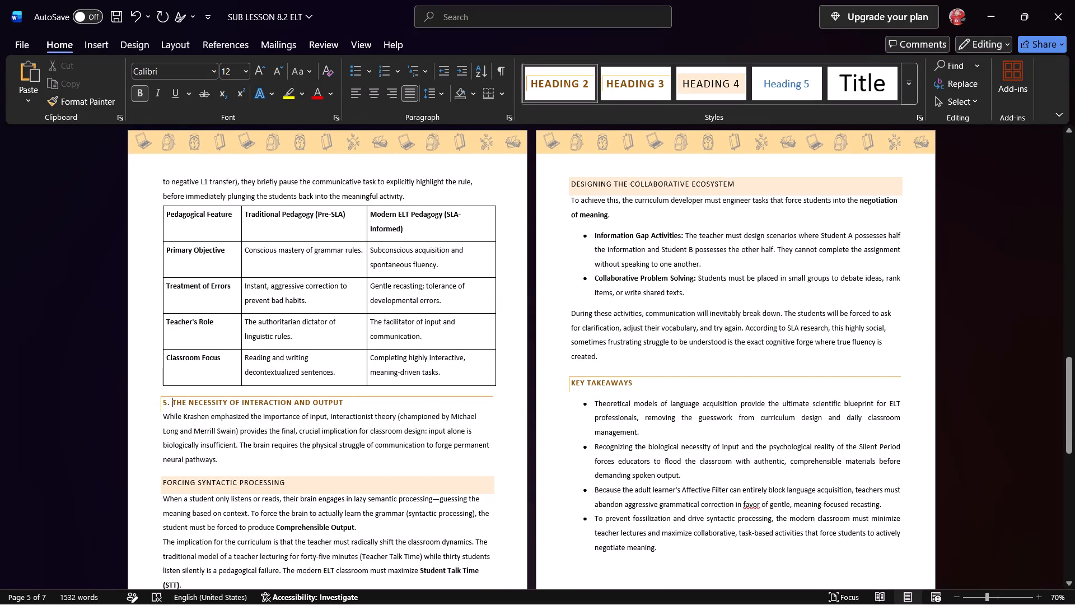
key("BackSpace")
key("BackSpace")
key("BackSpace")
Justify all lesson text from the Sub Lesson 8.3 banner through the last Course Outcomes bullet and set its line spacing to 1.5.
scroll(511, 454, "down", 6)
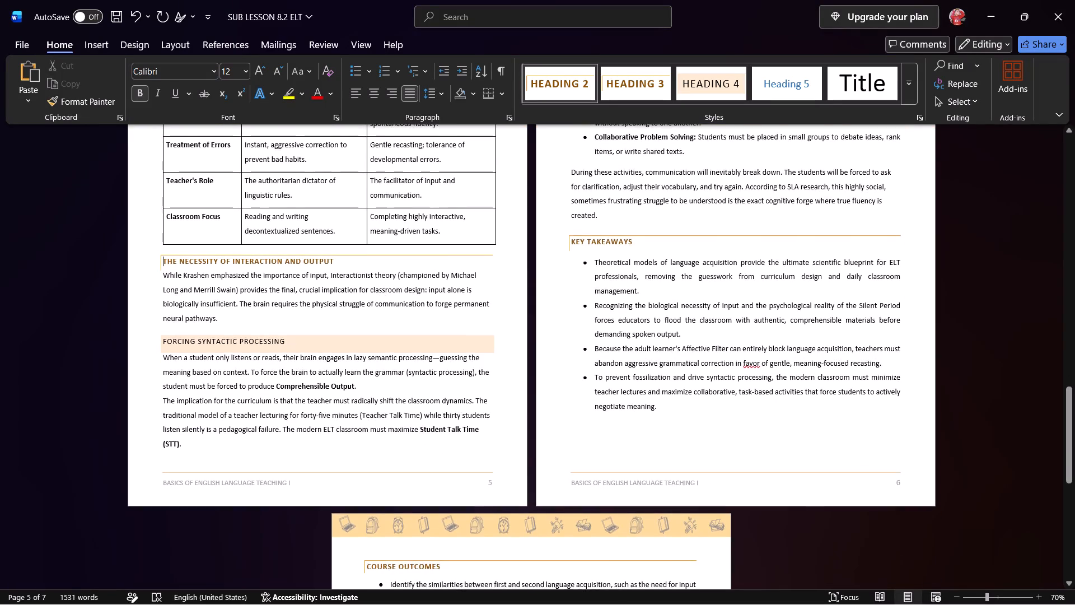
scroll(512, 449, "down", 16)
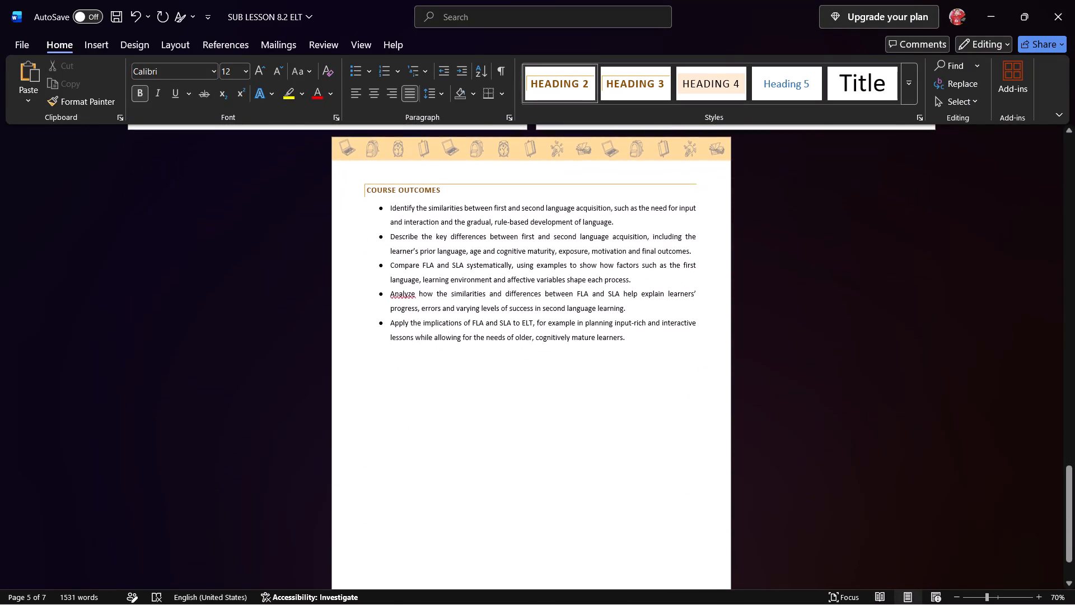
scroll(512, 449, "down", 12)
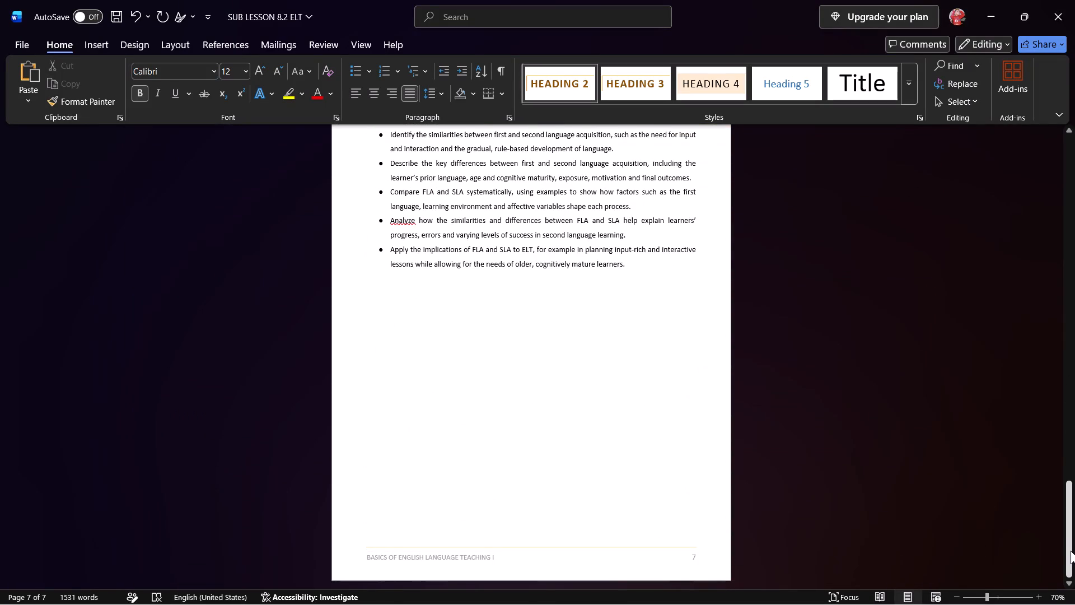
left_click_drag(1065, 538, 1059, 492)
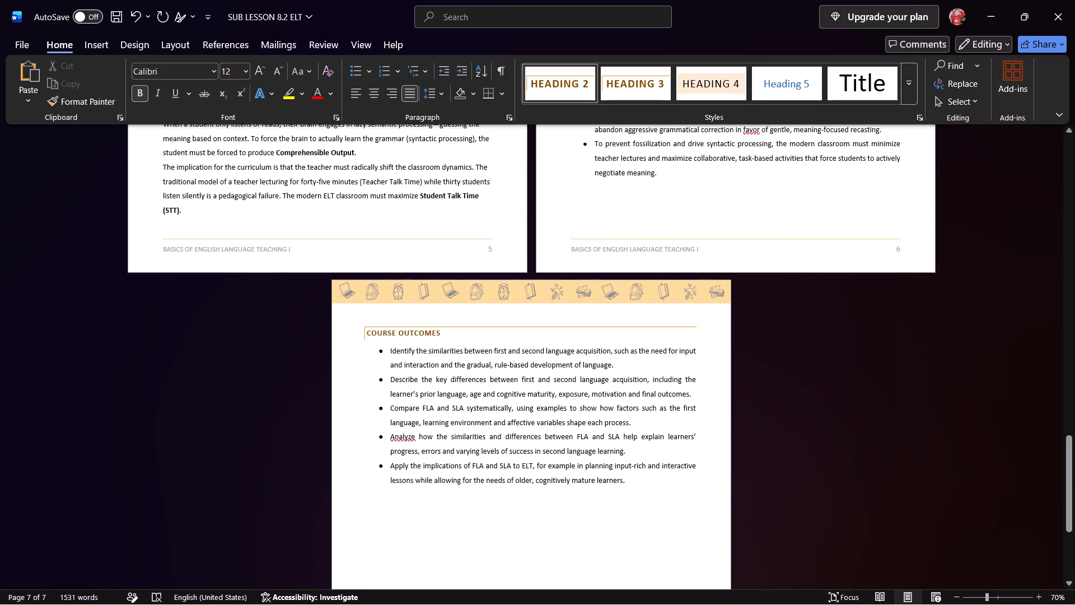
left_click_drag(657, 494, 354, 0)
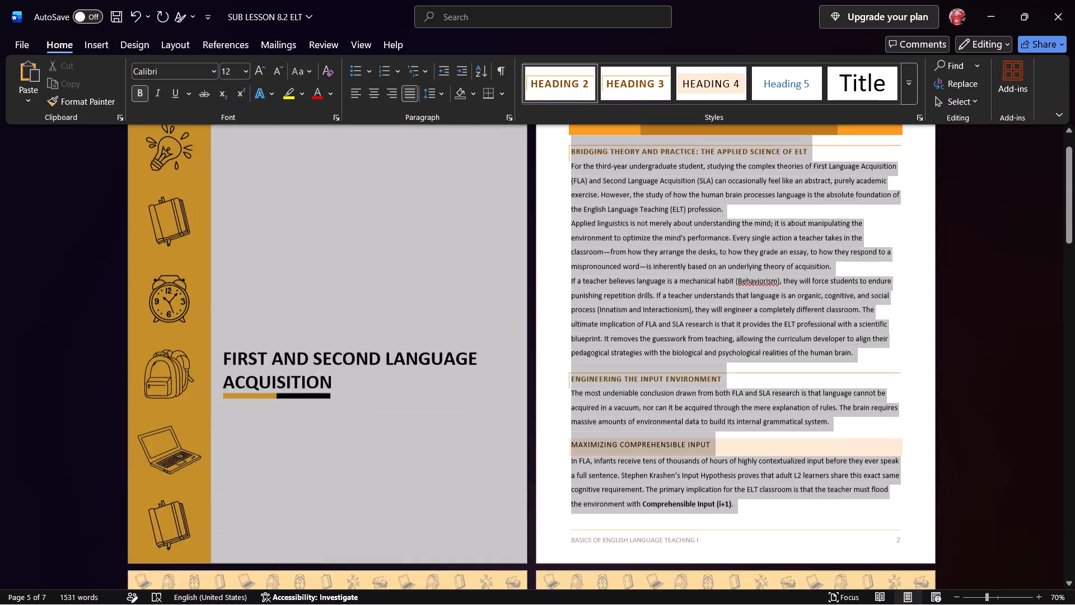
left_click_drag(354, 0, 577, 182)
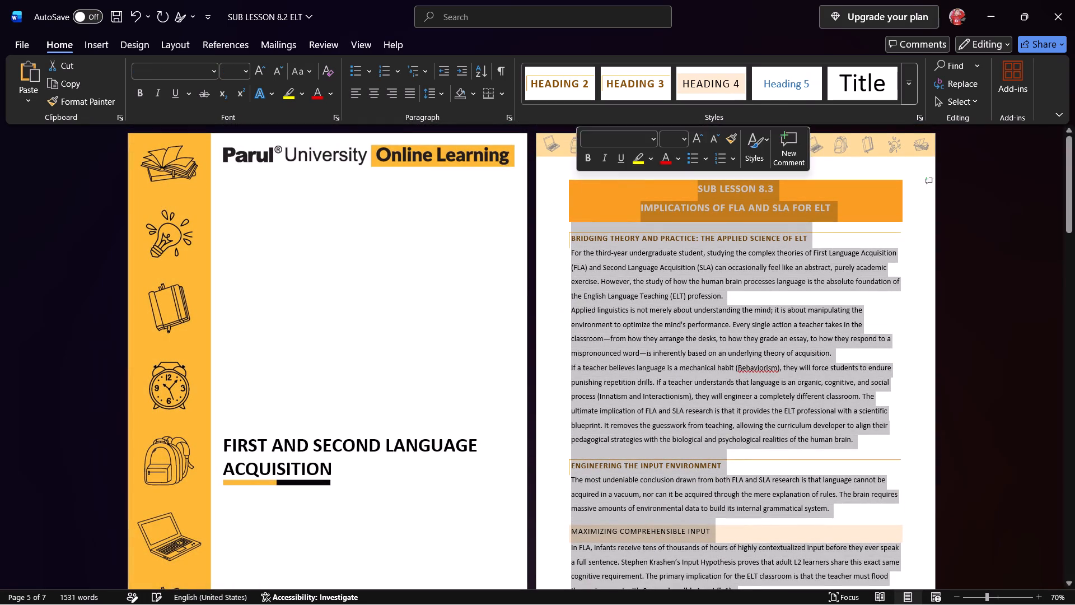
left_click(408, 97)
left_click(434, 92)
left_click(459, 155)
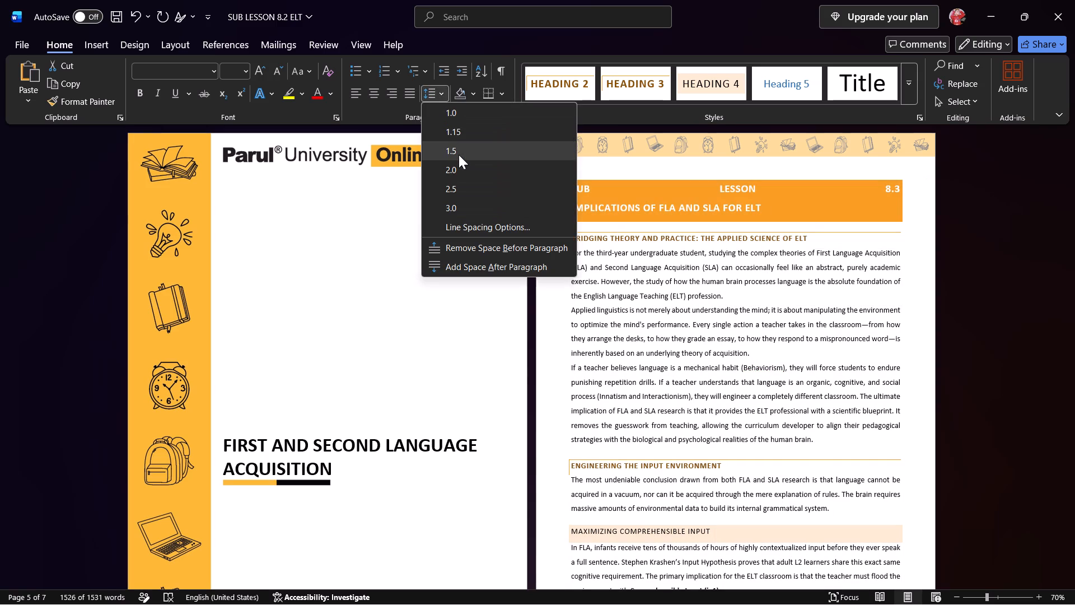
Center both lines of the Sub Lesson 8.3 Implications of FLA and SLA for ELT banner title.
left_click(777, 218)
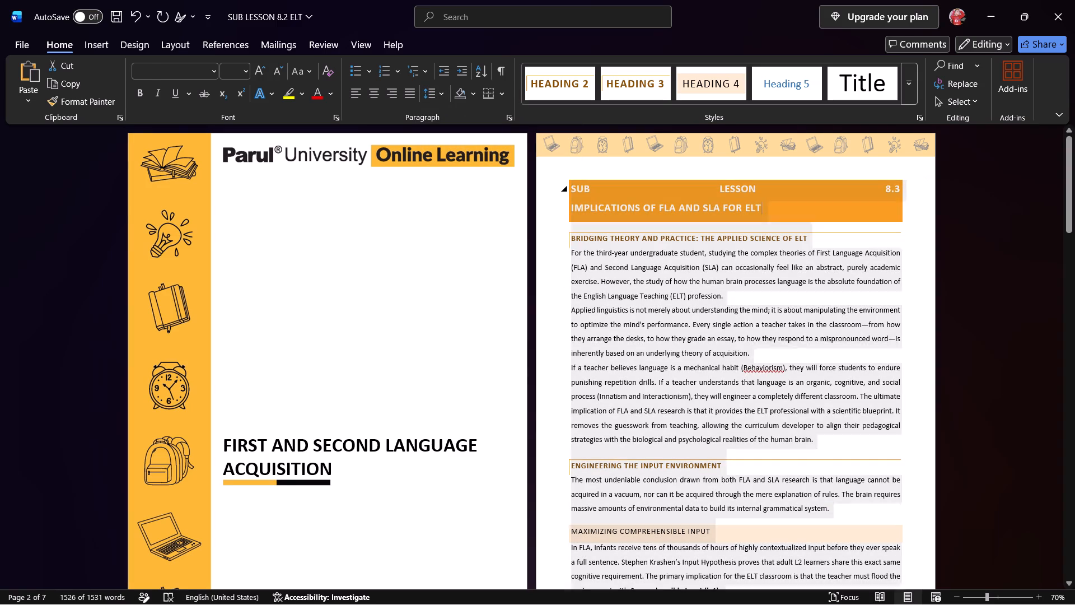
left_click_drag(769, 218, 585, 185)
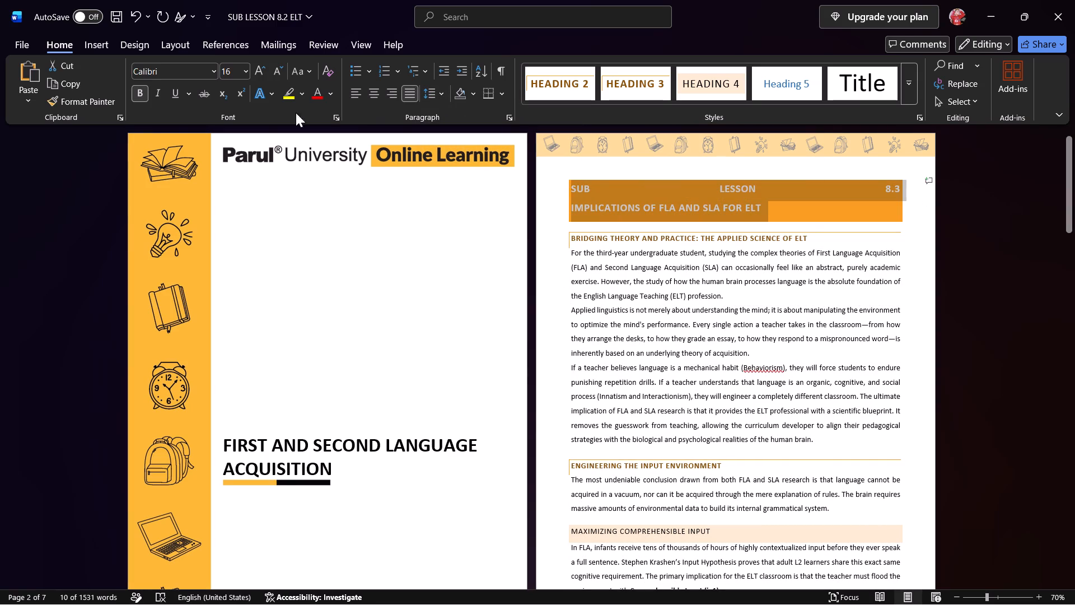
left_click(375, 93)
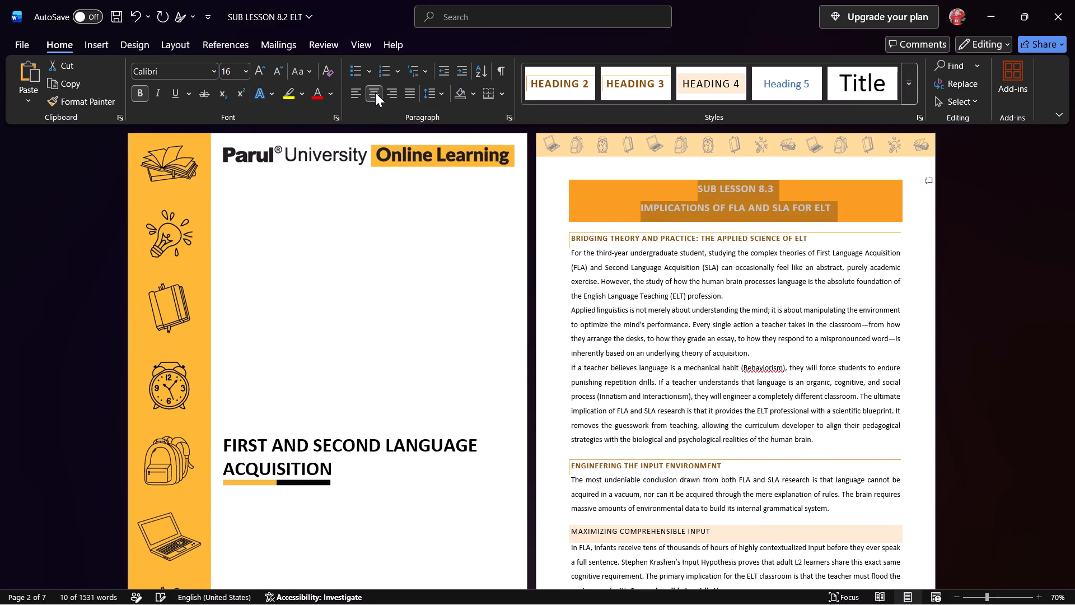
left_click(825, 369)
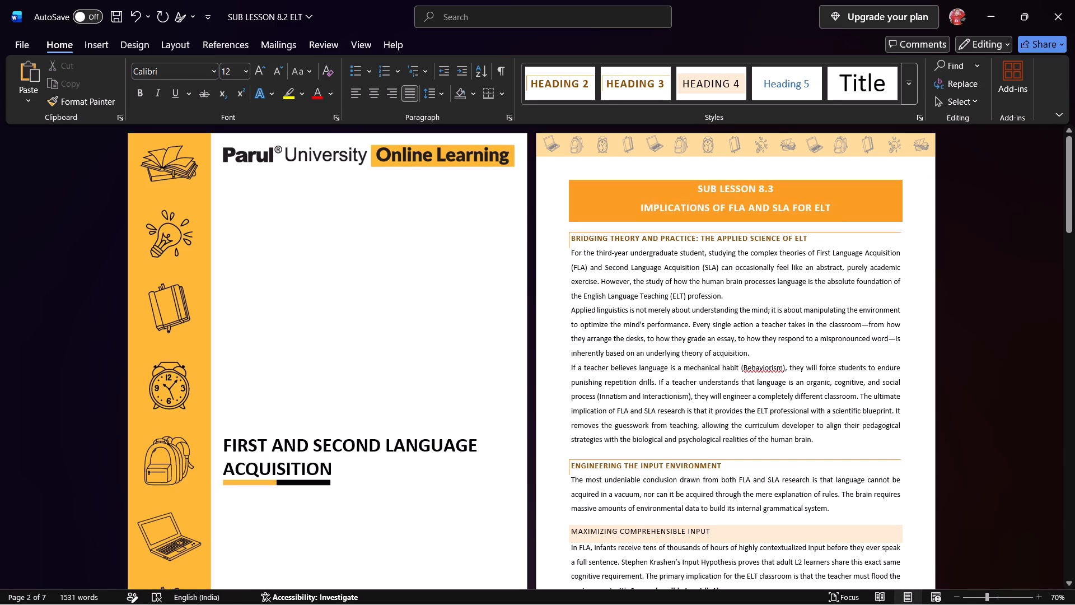
Check the text alignment and page layout across the lesson pages.
scroll(796, 421, "down", 4)
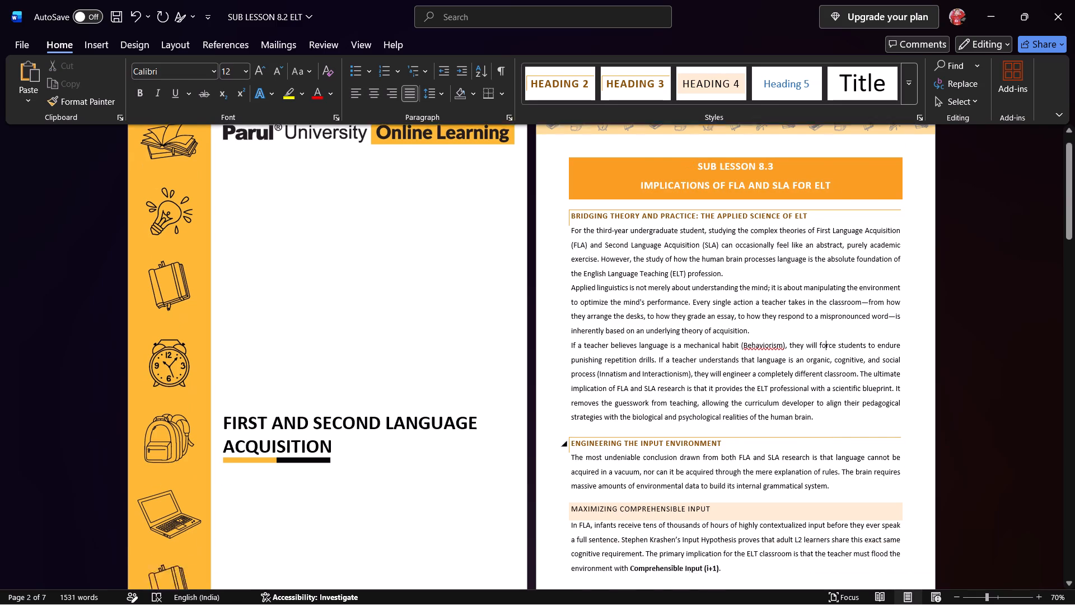
scroll(796, 421, "down", 16)
scroll(788, 431, "down", 13)
scroll(561, 408, "up", 4)
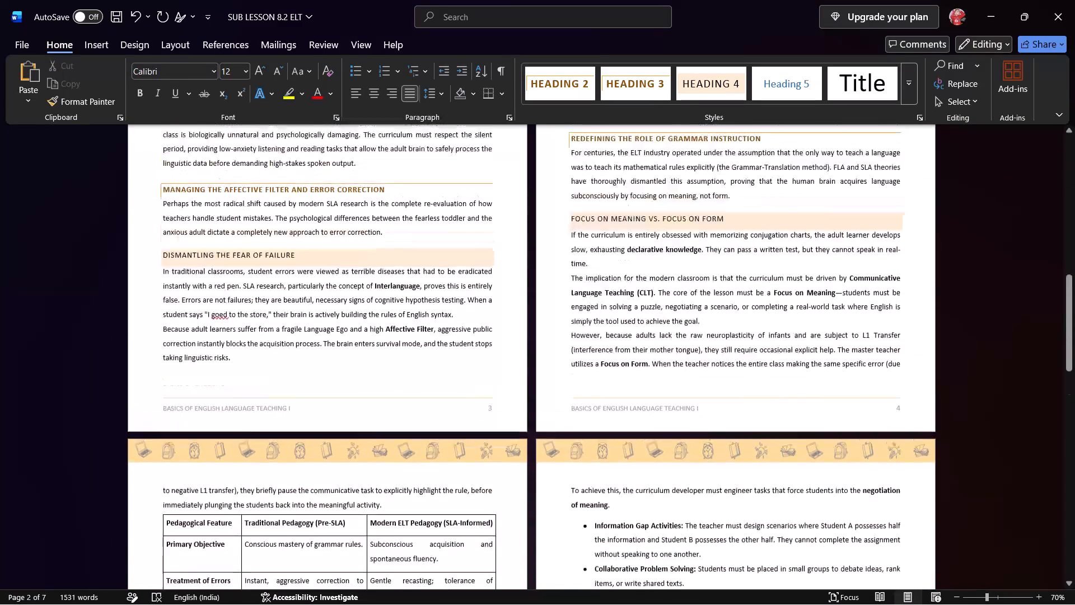
scroll(561, 408, "up", 20)
scroll(561, 408, "up", 5)
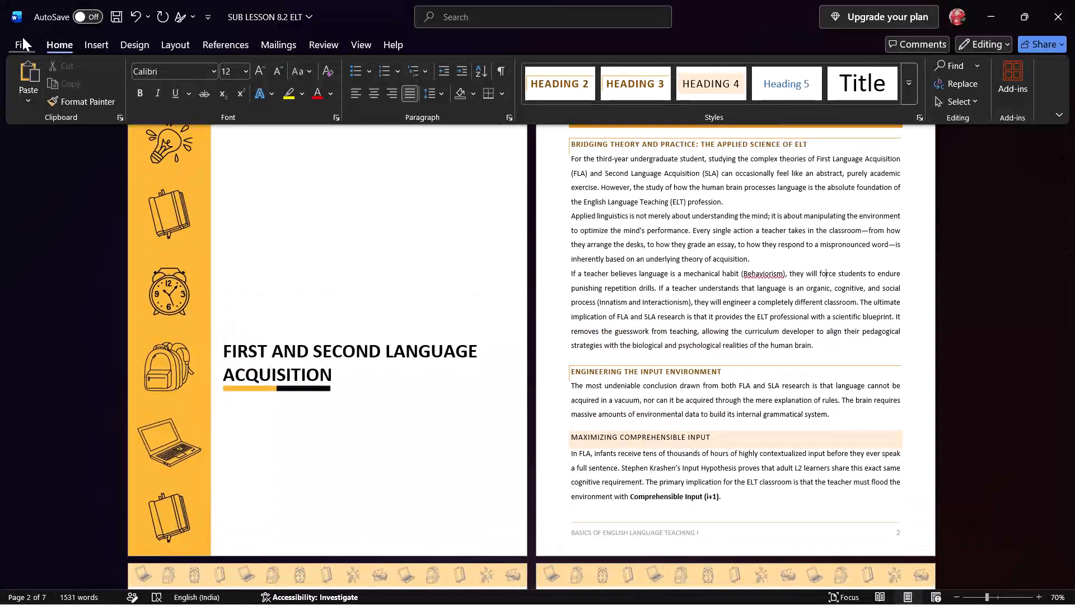
Open the Save As options for the lesson document.
left_click(22, 37)
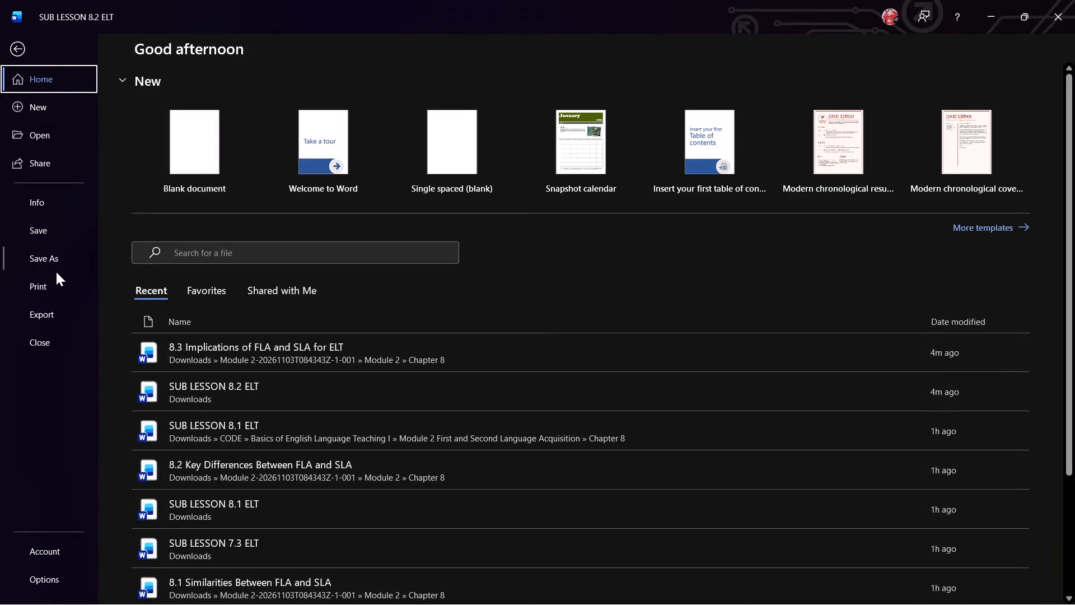
left_click(53, 258)
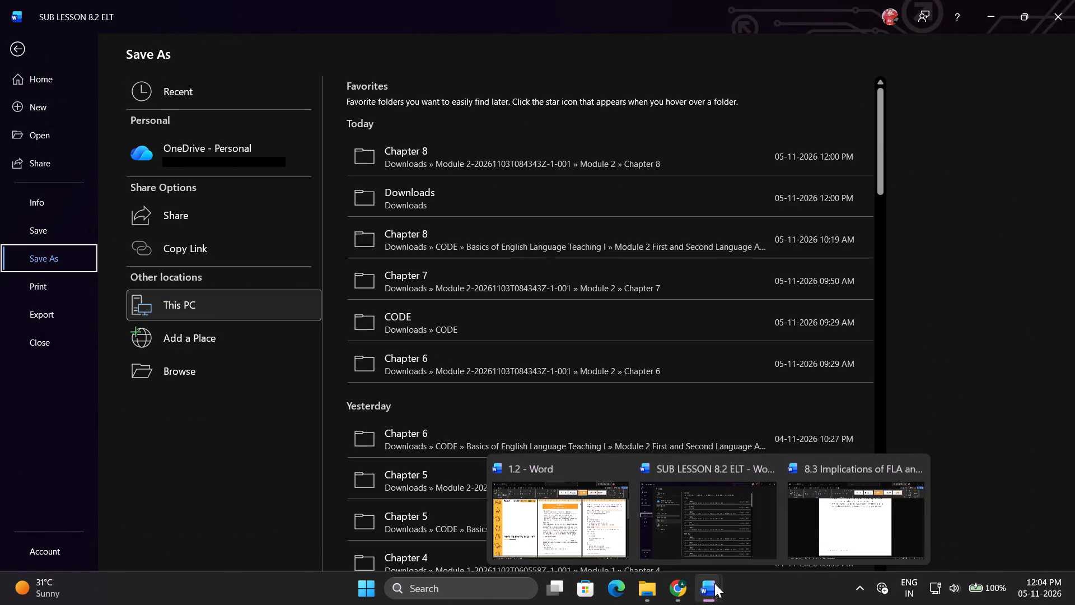
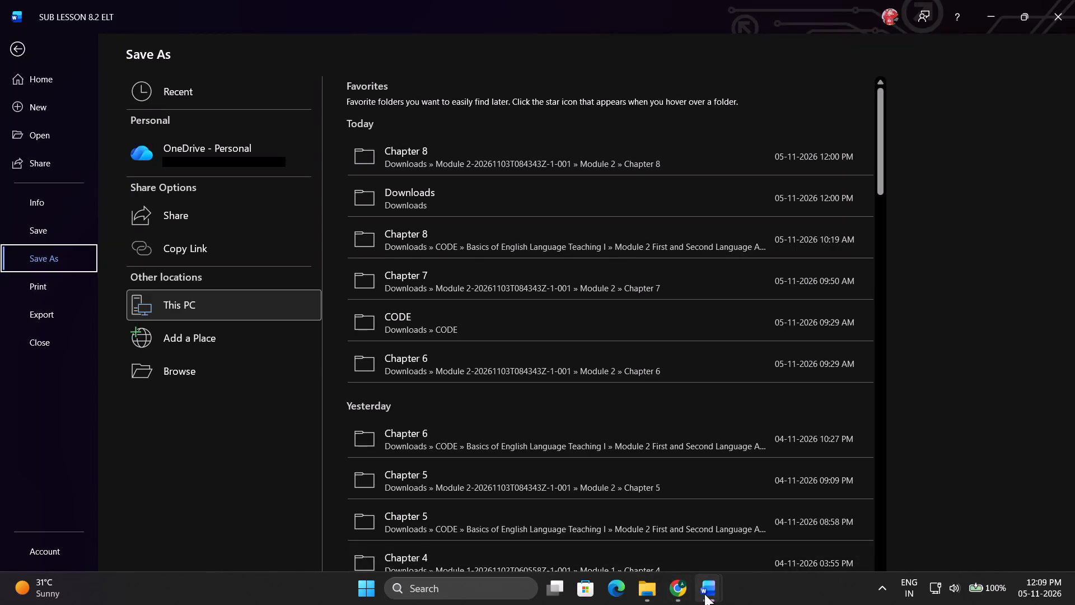
Check the sub lesson number in the banner title and save the document in Downloads as SUB LESSON 8.3 ELT.
left_click(15, 49)
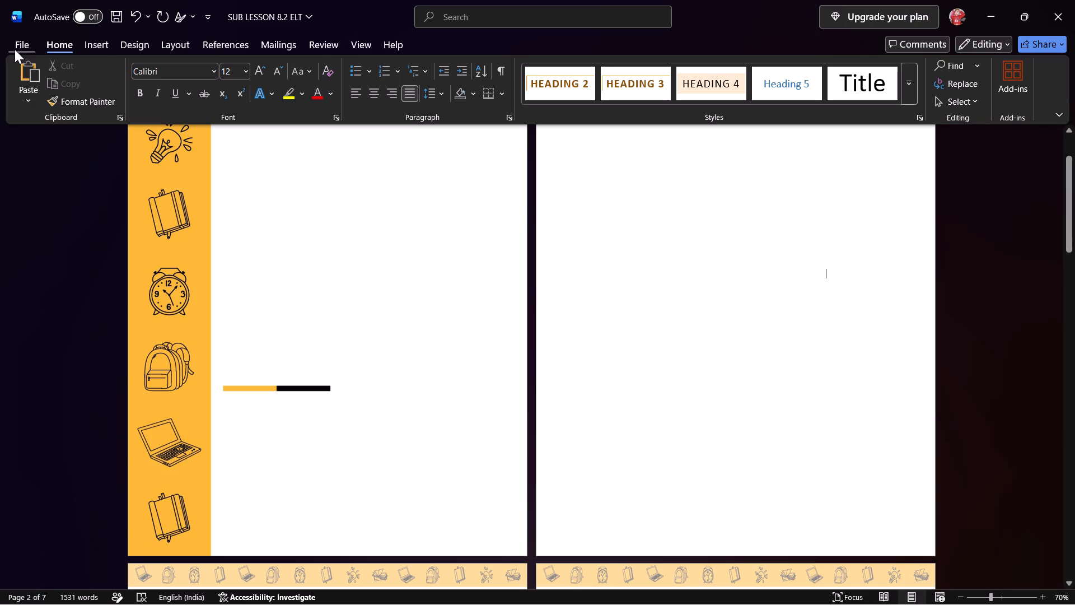
scroll(441, 318, "up", 5)
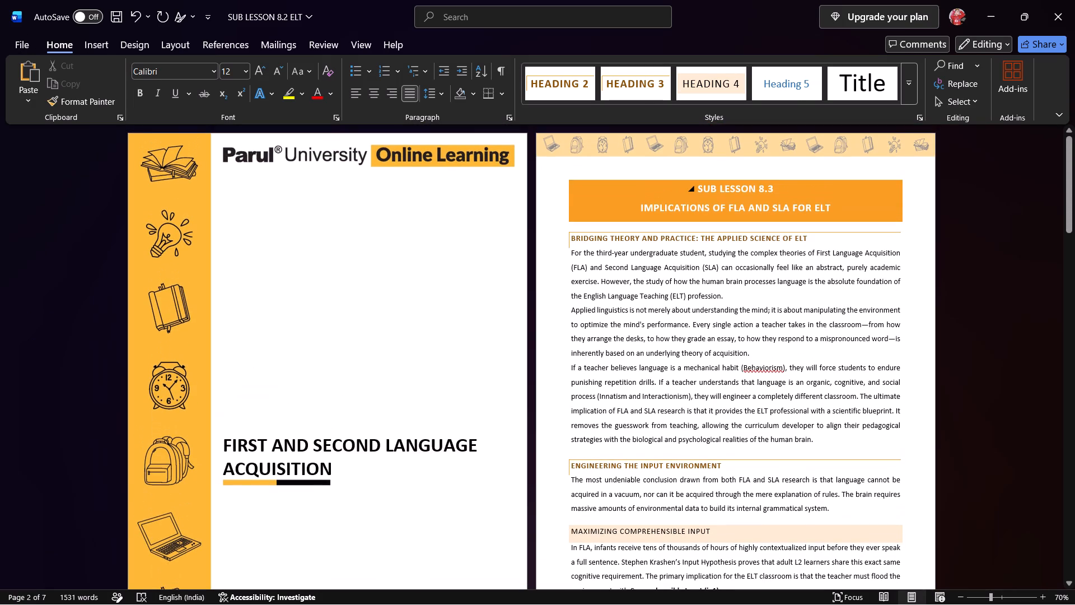
left_click_drag(775, 188, 774, 188)
left_click_drag(774, 188, 680, 184)
left_click(20, 43)
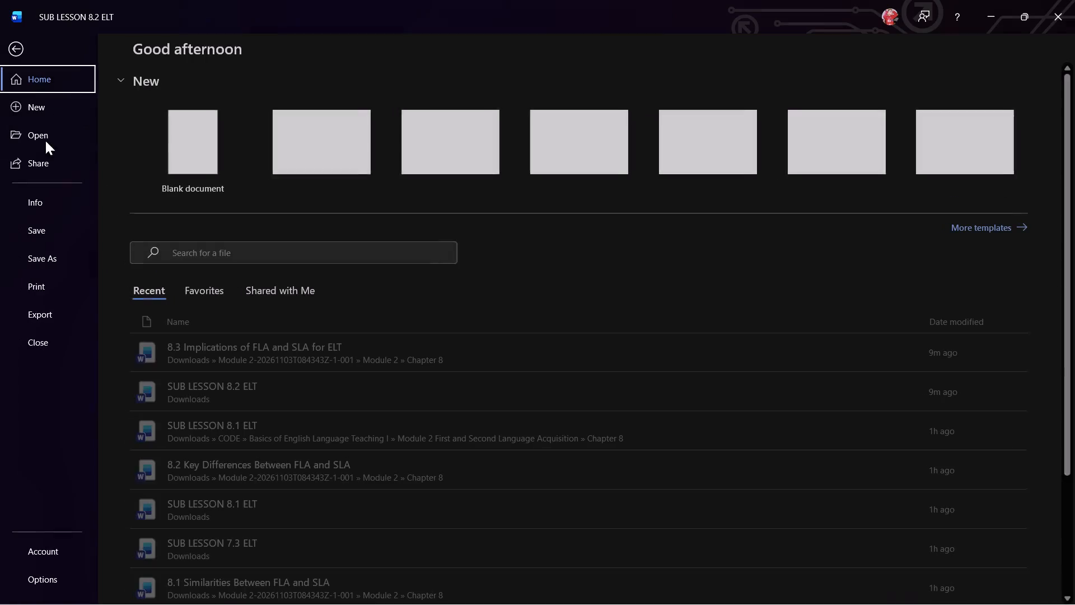
left_click(50, 256)
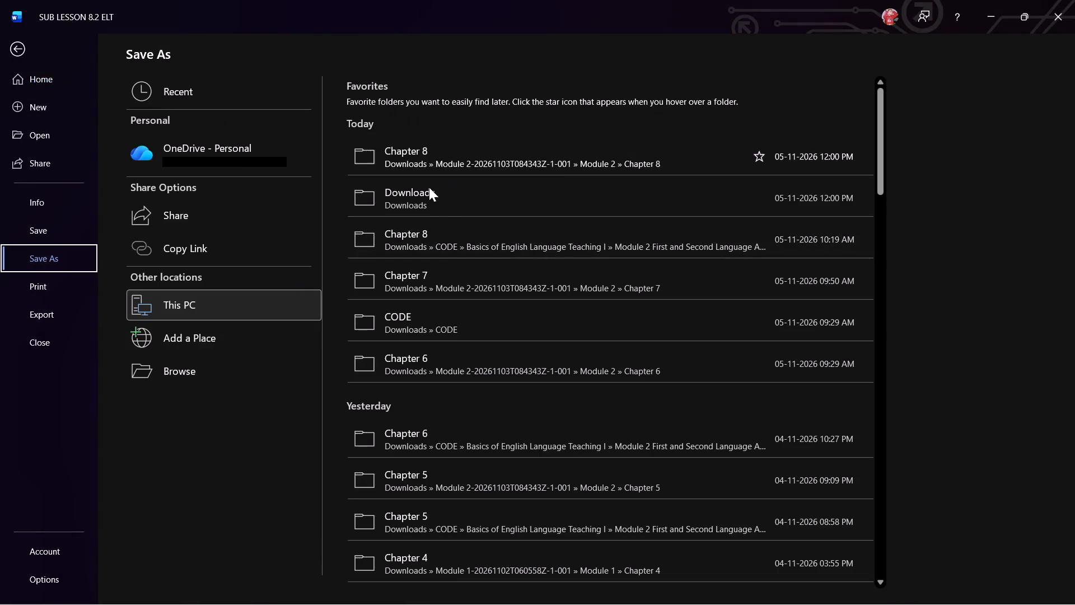
left_click(425, 199)
left_click(153, 231)
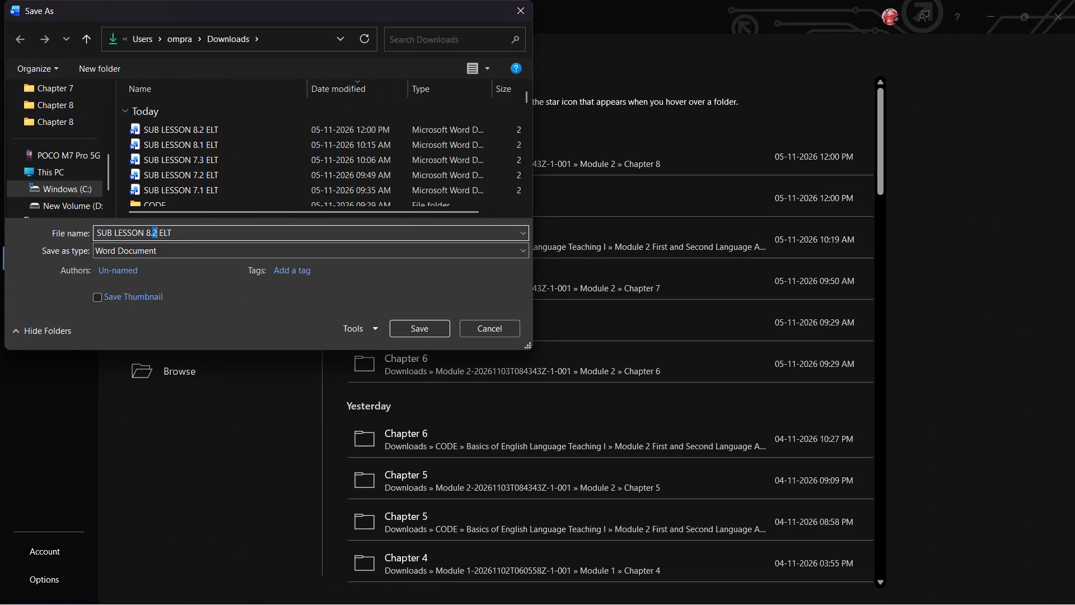
key("BackSpace")
key("3")
left_click(424, 324)
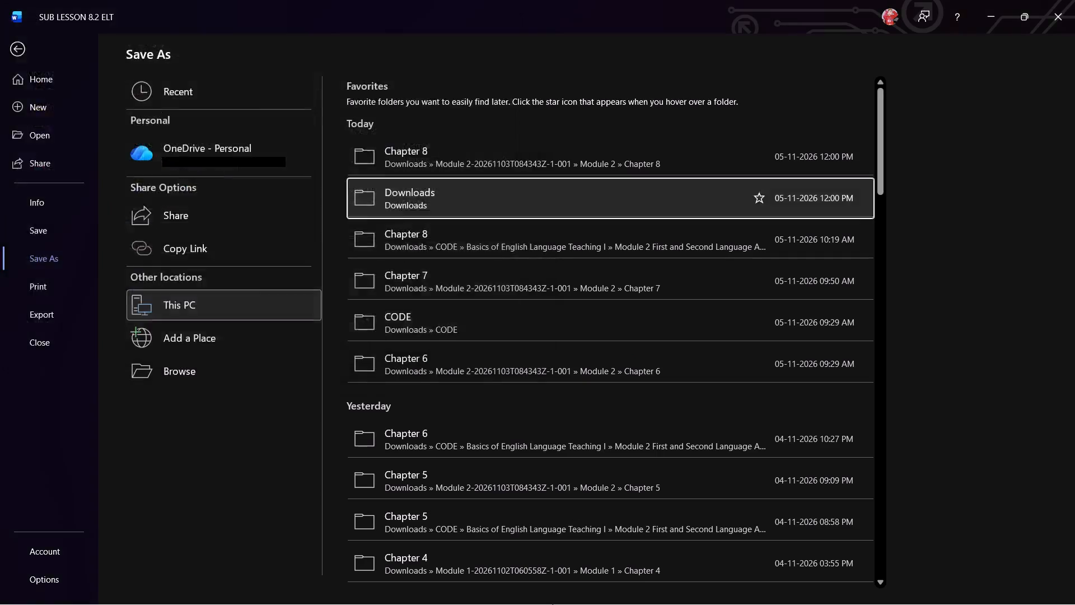
In File Explorer, copy SUB LESSON 8.3 ELT from Downloads into the Chapter 8 folder of Module 2 First and Second Language Acquisition.
left_click(647, 589)
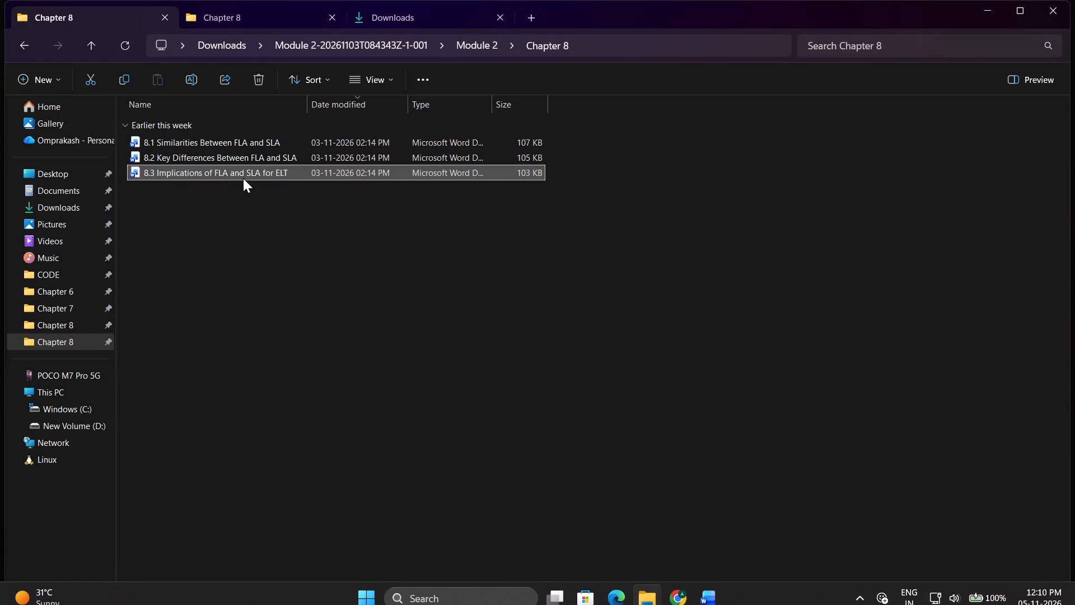
left_click(388, 27)
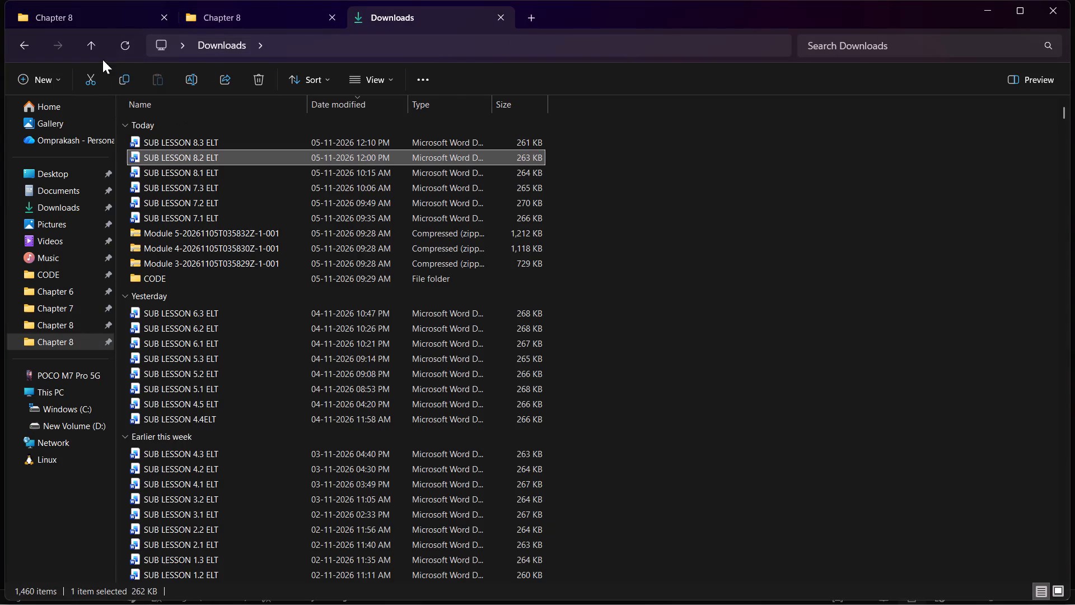
left_click(127, 49)
left_click(209, 145)
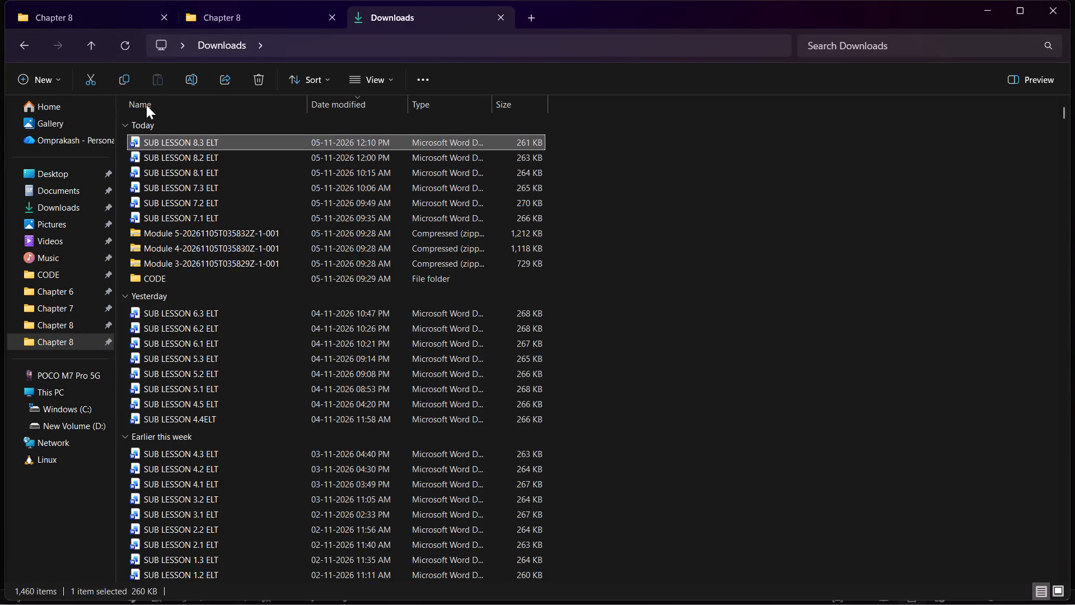
left_click(125, 80)
left_click(228, 17)
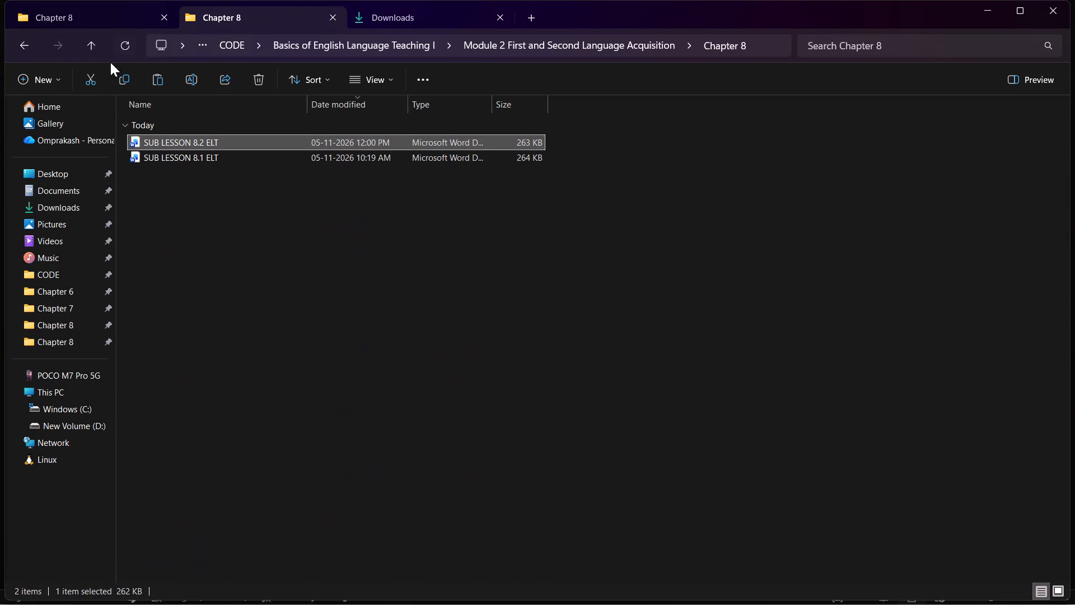
left_click(161, 86)
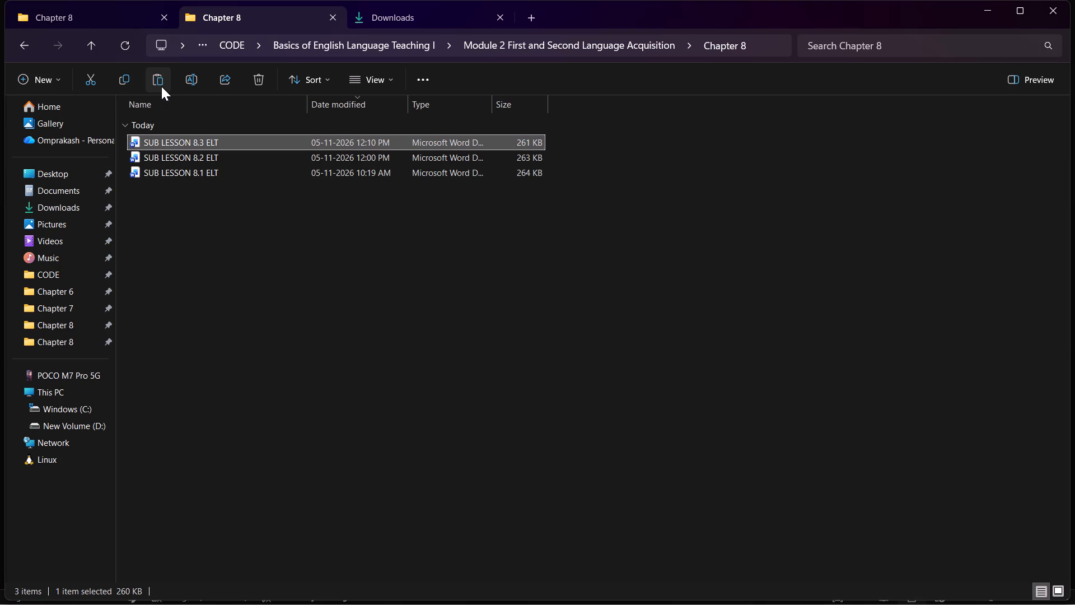
left_click(258, 302)
Review the chapter folders in the source Module 2 folder and in the Module 2 First and Second Language Acquisition folder.
left_click(113, 20)
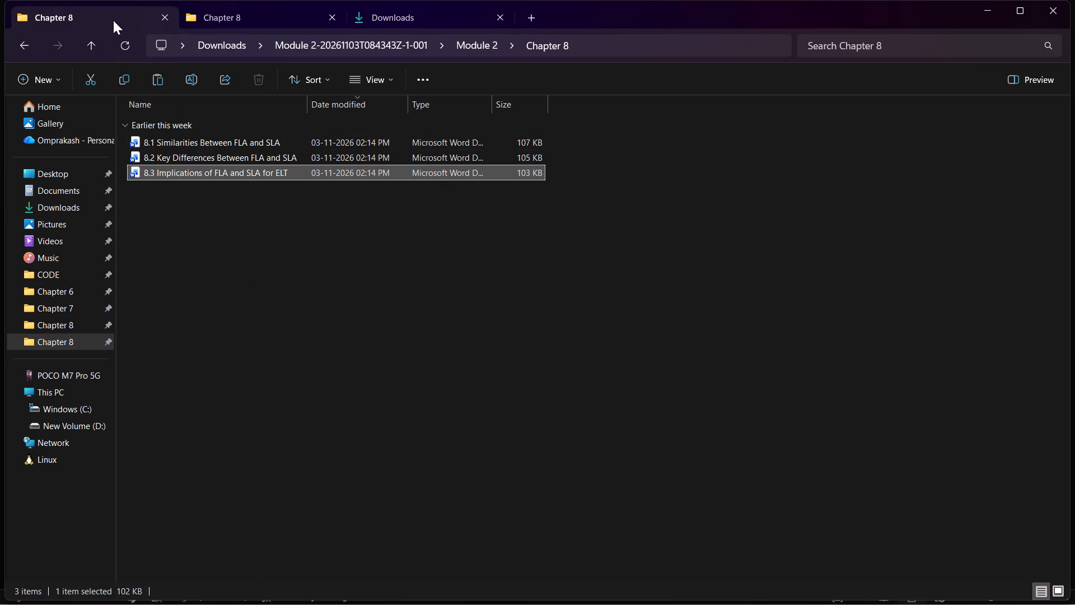
left_click(21, 50)
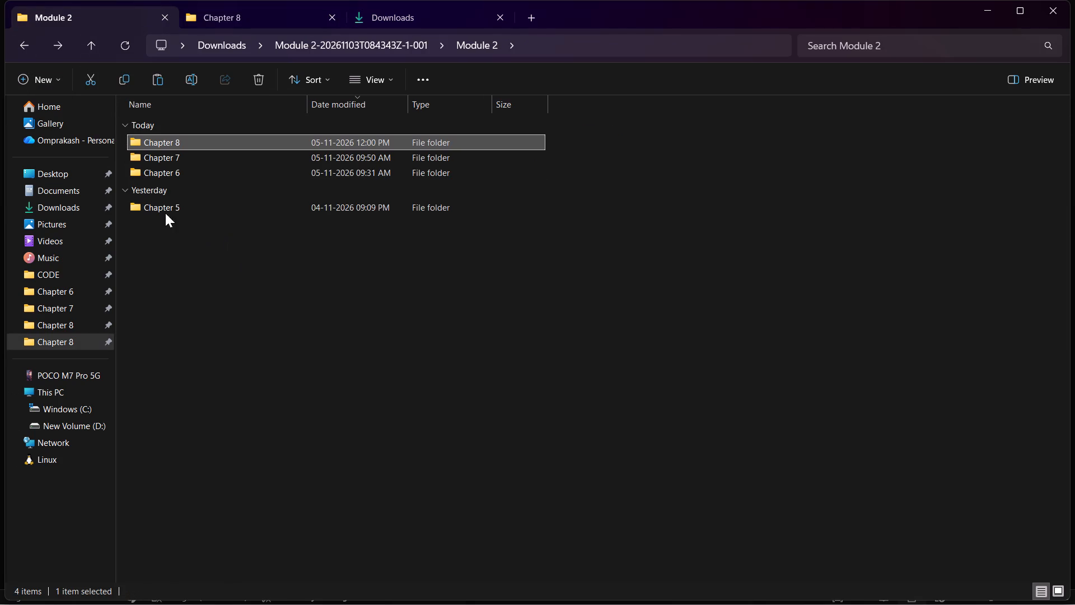
left_click(230, 9)
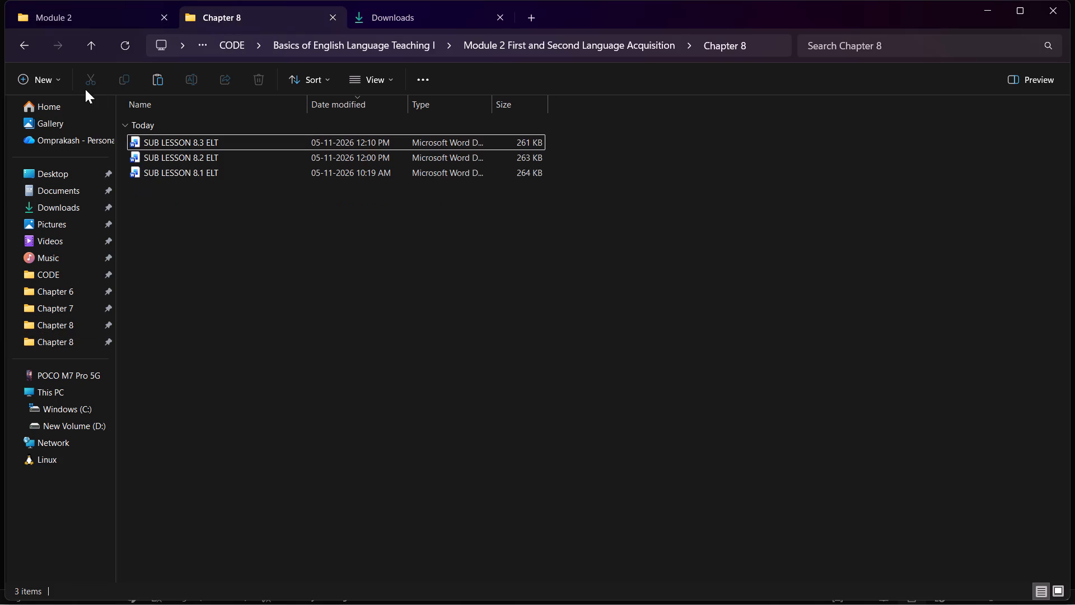
left_click(35, 40)
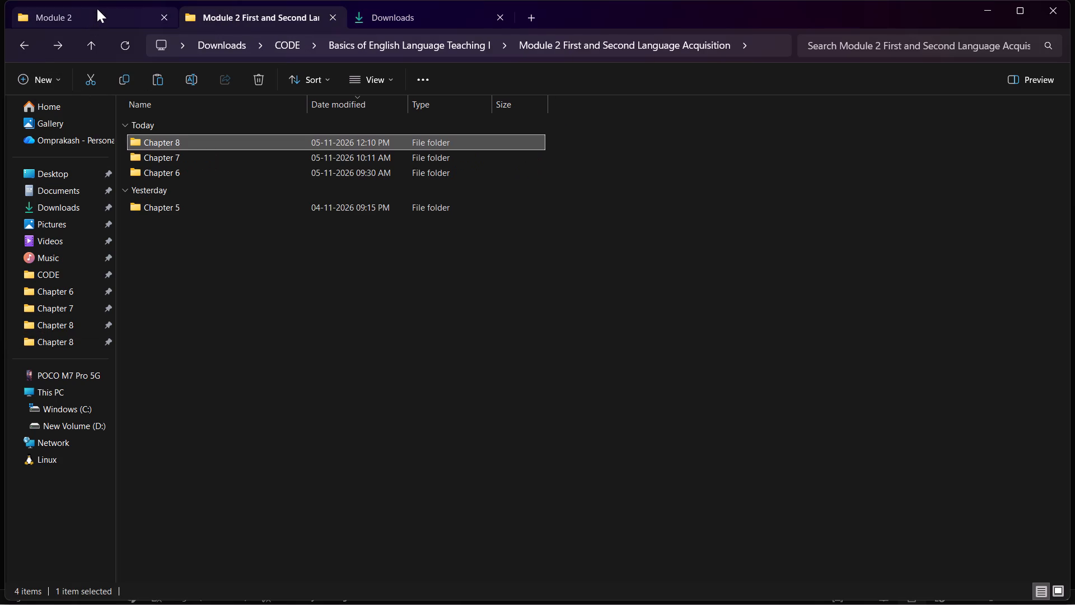
left_click(97, 8)
left_click(93, 17)
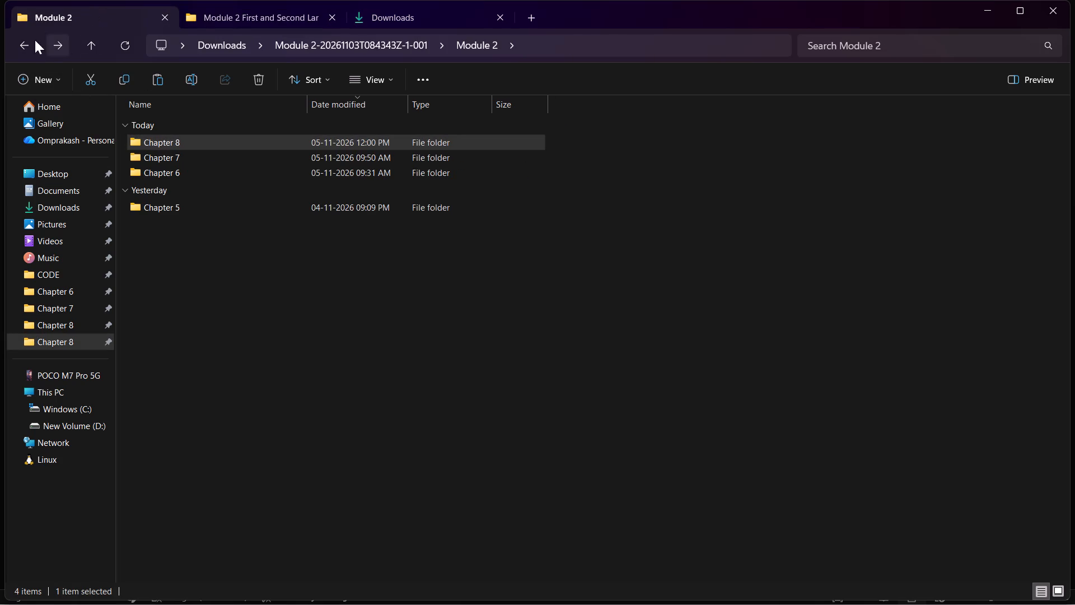
left_click(48, 20)
left_click(7, 41)
Open the Module 3 Learner Variables in ELT folder within Basics of English Language Teaching I.
left_click(228, 21)
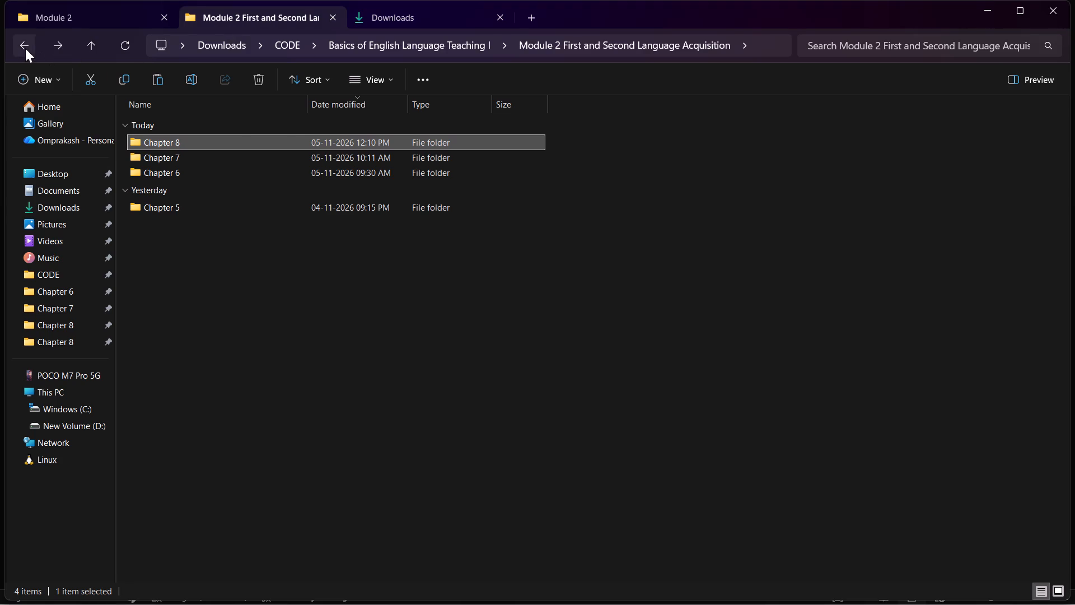
left_click(25, 48)
double_click(151, 221)
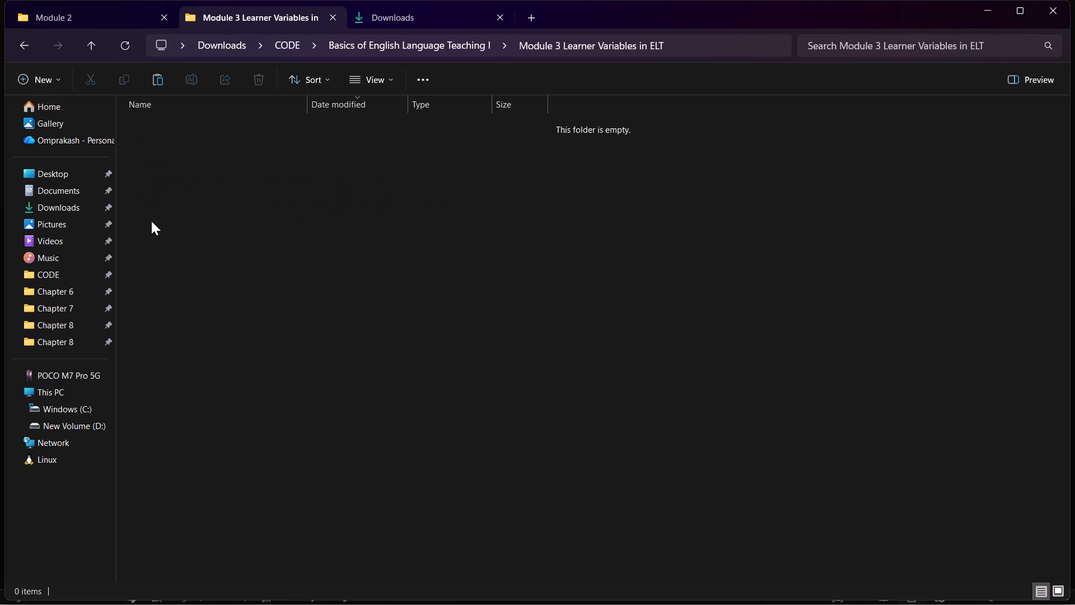
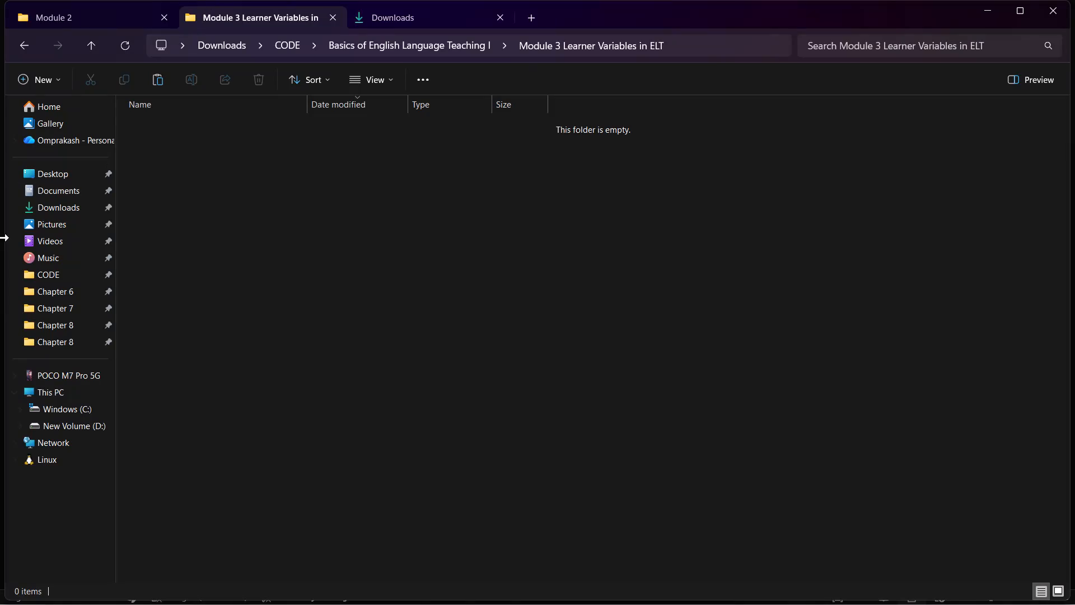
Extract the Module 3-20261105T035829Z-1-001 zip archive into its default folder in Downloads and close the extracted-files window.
left_click(78, 12)
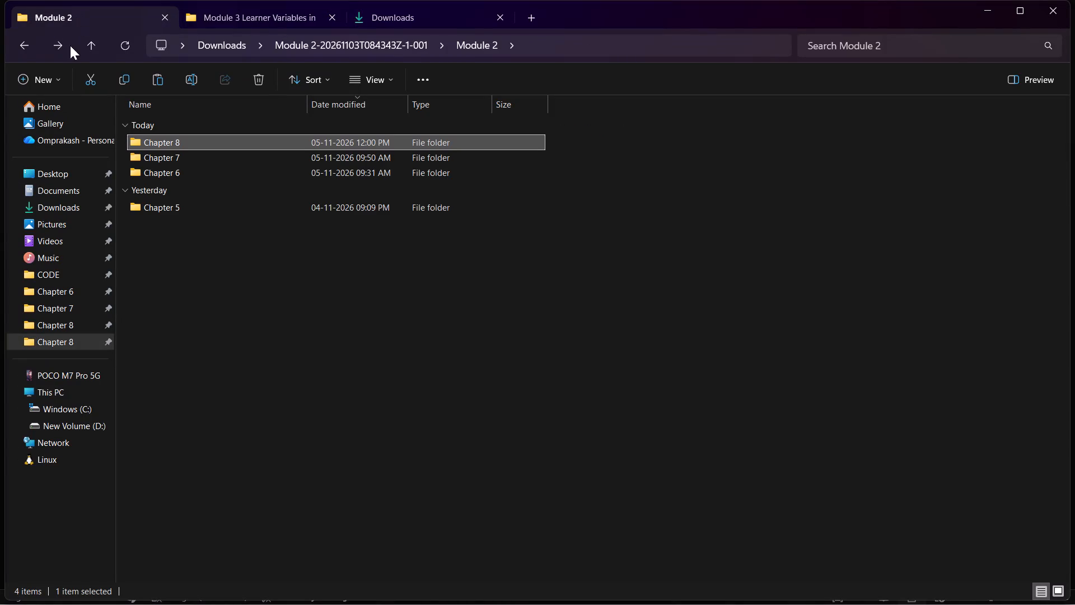
left_click(27, 48)
left_click(27, 48)
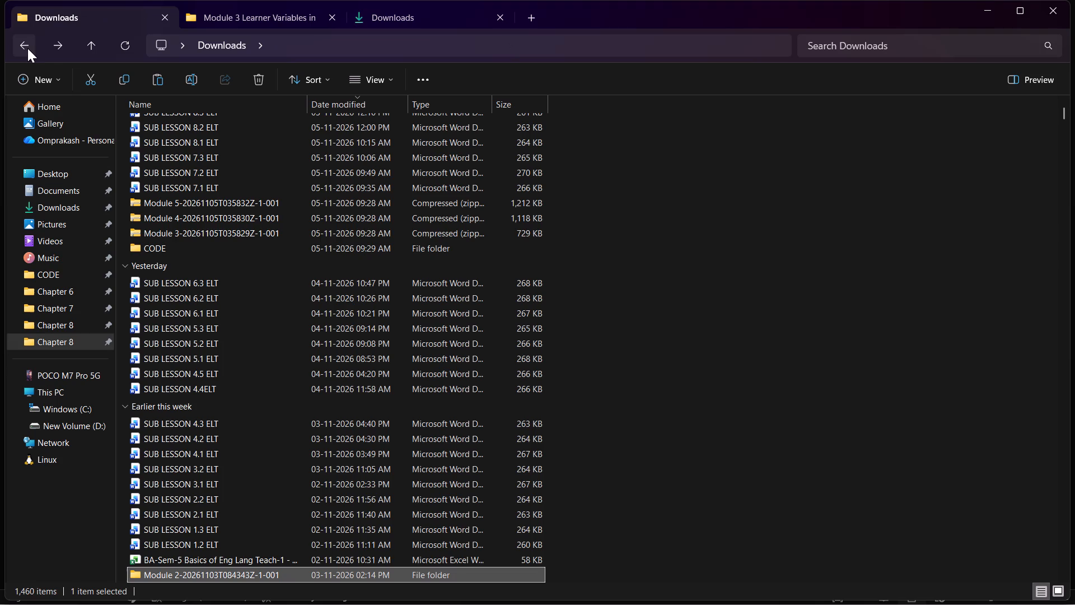
left_click(233, 230)
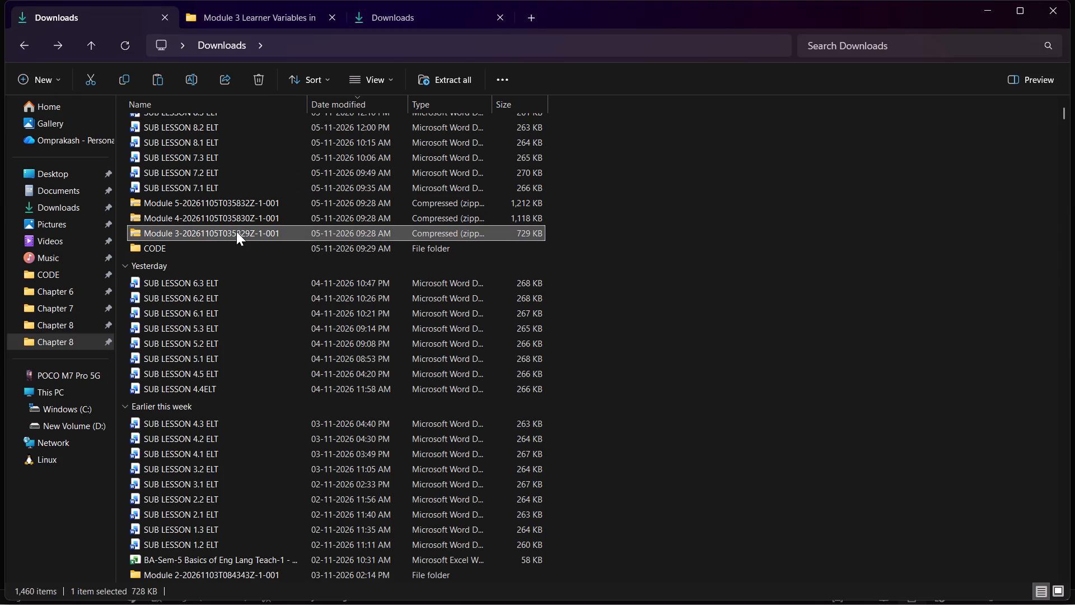
right_click(238, 234)
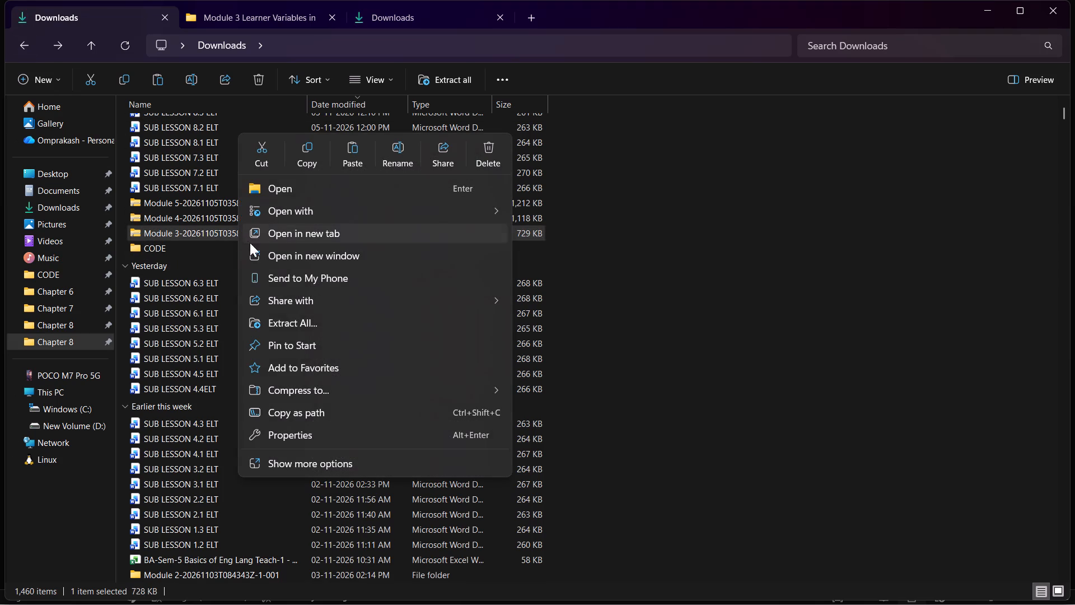
left_click(288, 328)
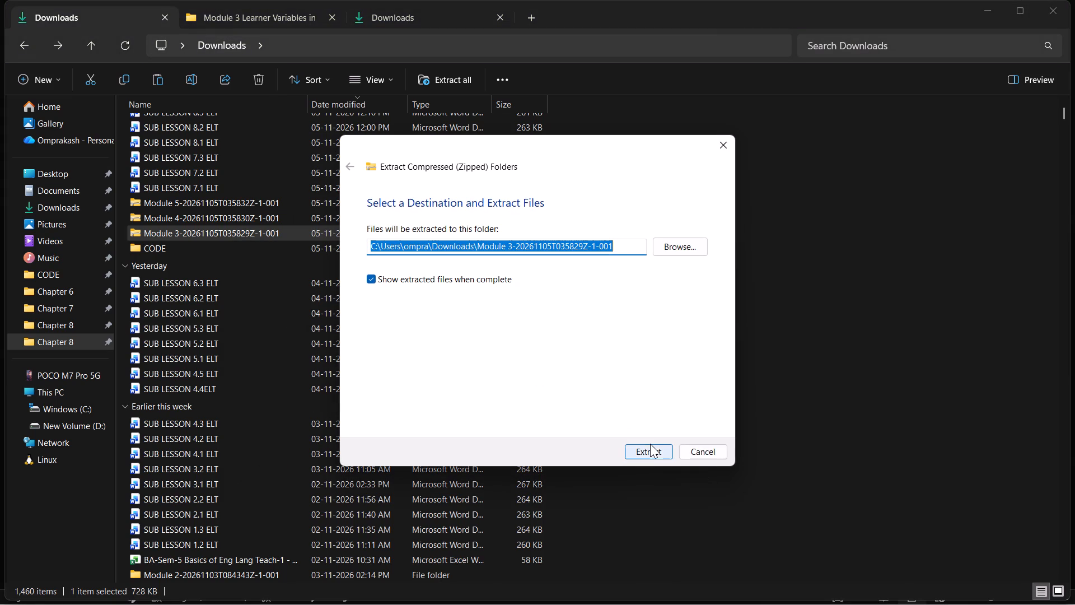
left_click(649, 445)
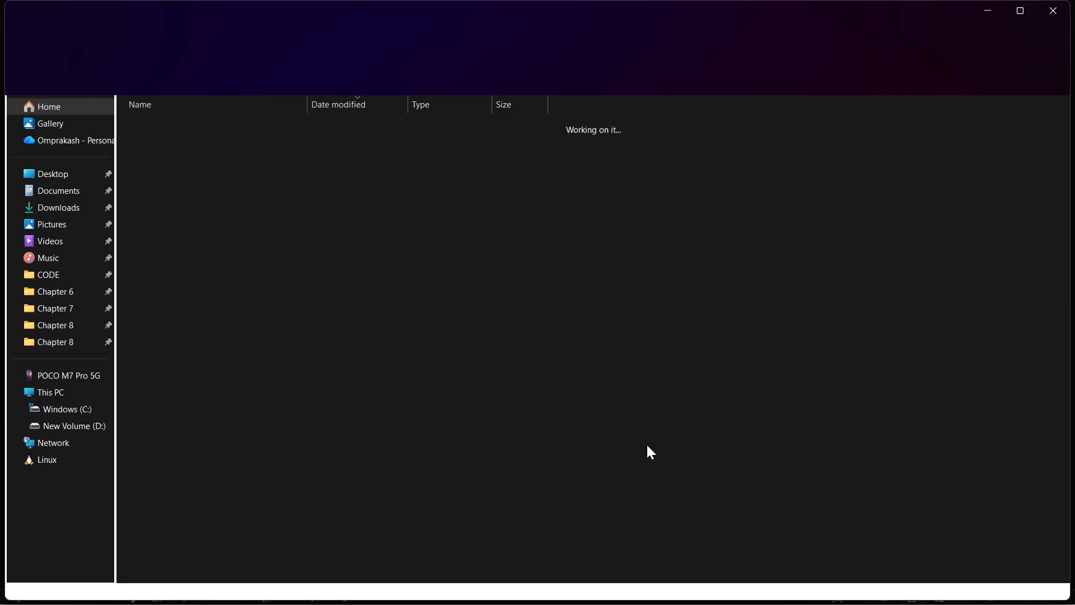
left_click(1055, 10)
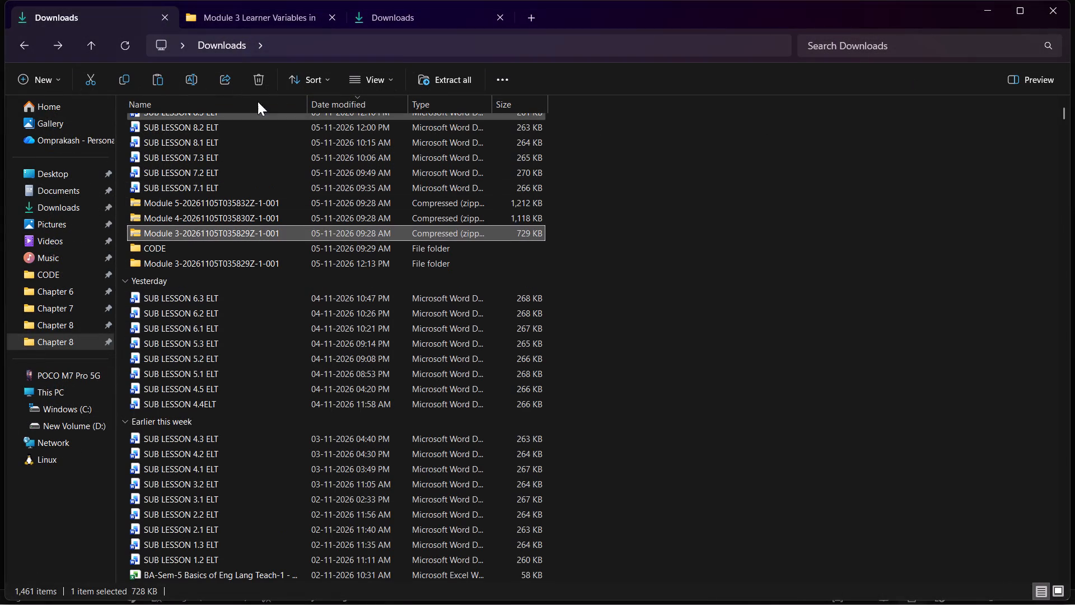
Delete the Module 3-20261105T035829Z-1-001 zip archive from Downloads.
left_click(259, 81)
Open the Chapter 9 folder inside the extracted Module 3 folder.
double_click(227, 245)
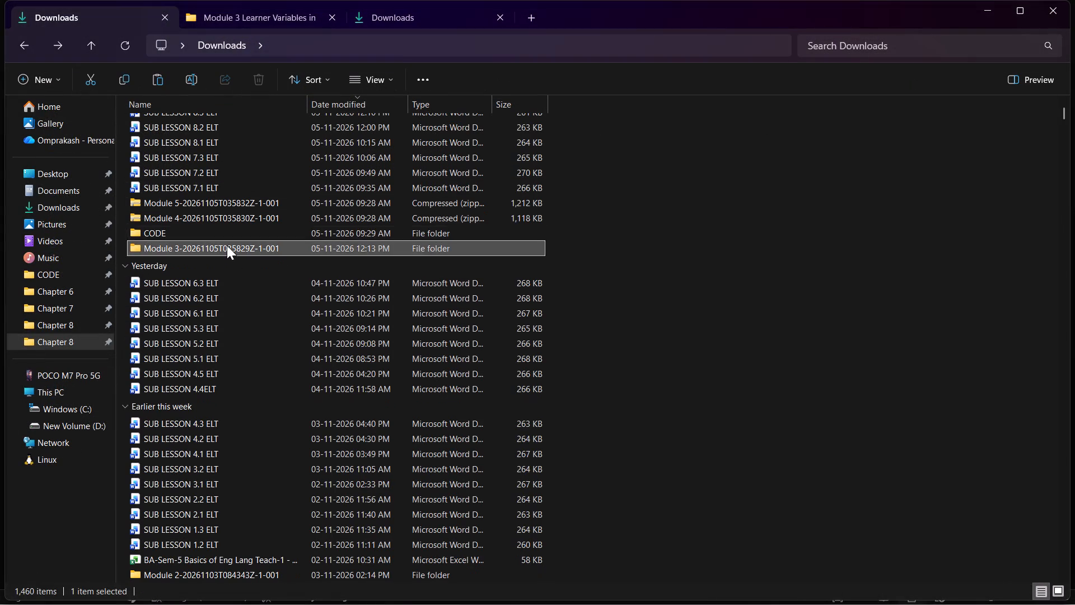
double_click(223, 143)
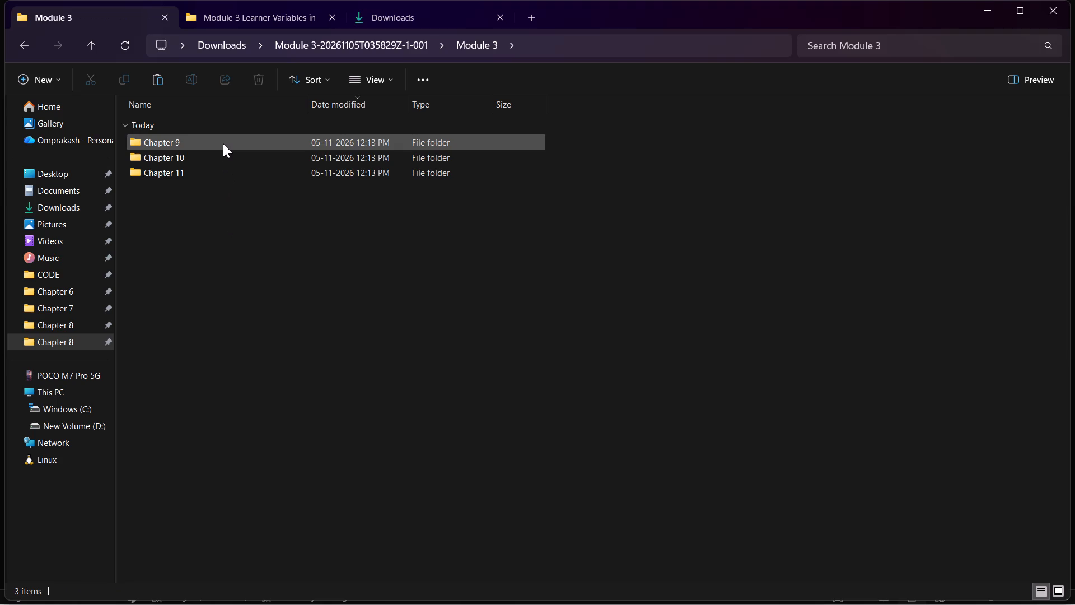
double_click(223, 143)
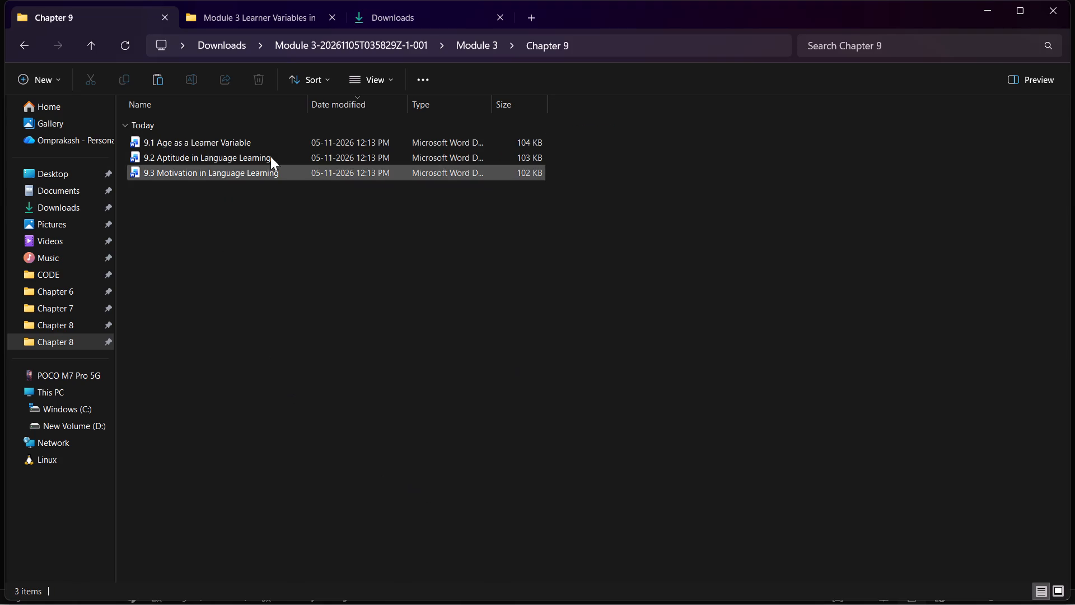
Copy the name text of the Chapter 8 folder in Module 2 First and Second Language Acquisition, leaving the folder name as is.
left_click(236, 21)
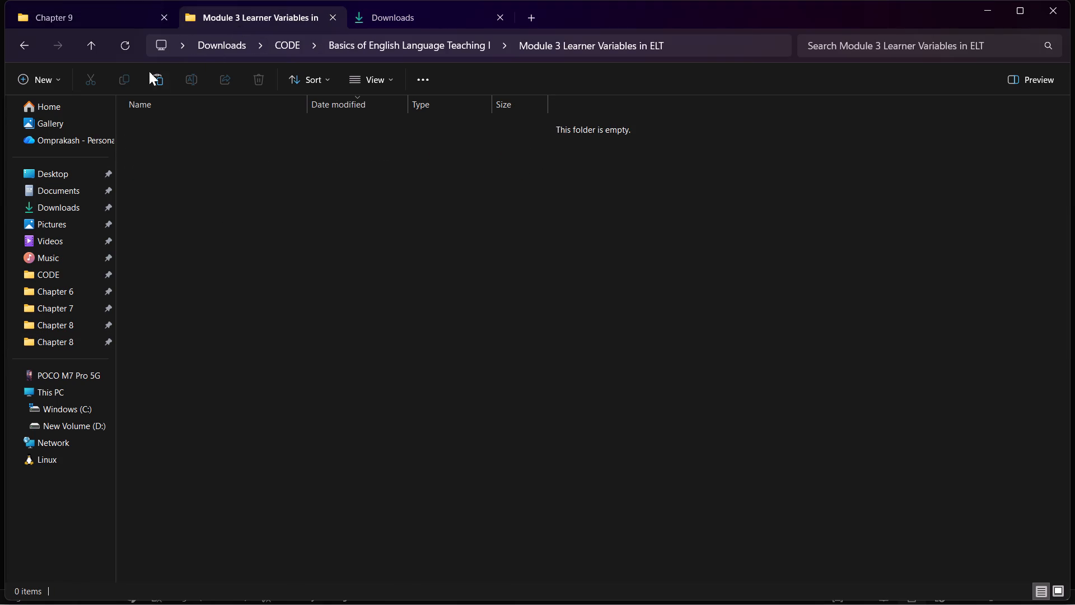
left_click(13, 46)
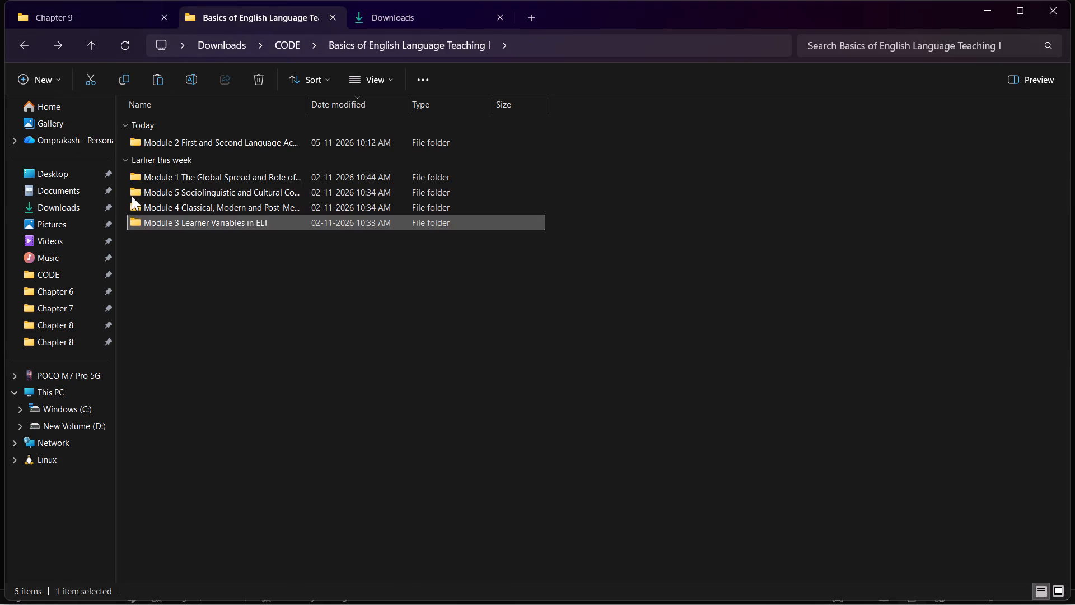
left_click(165, 150)
double_click(165, 146)
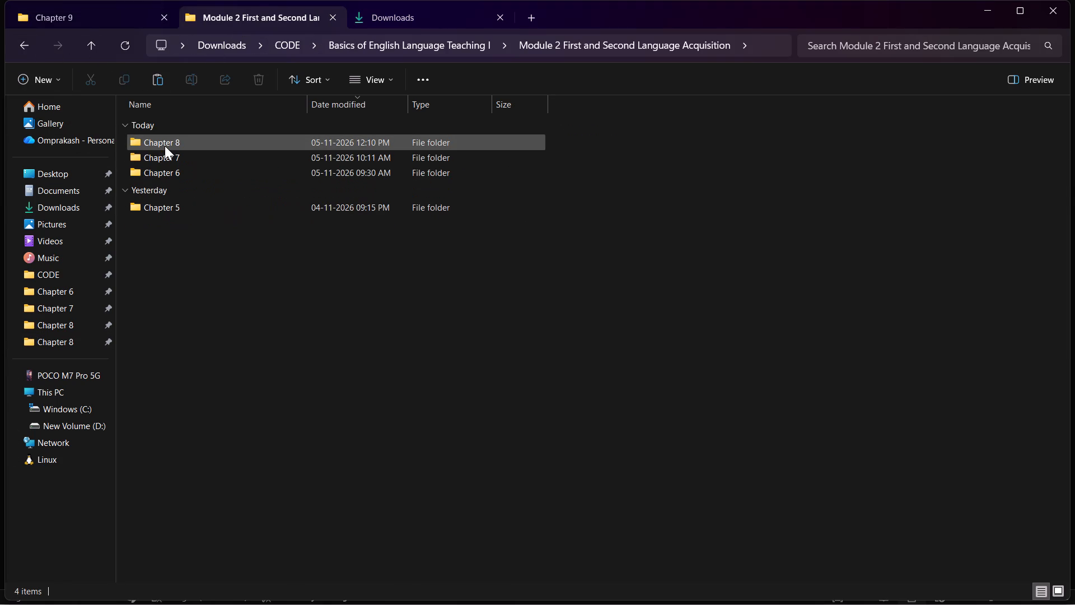
left_click(165, 146)
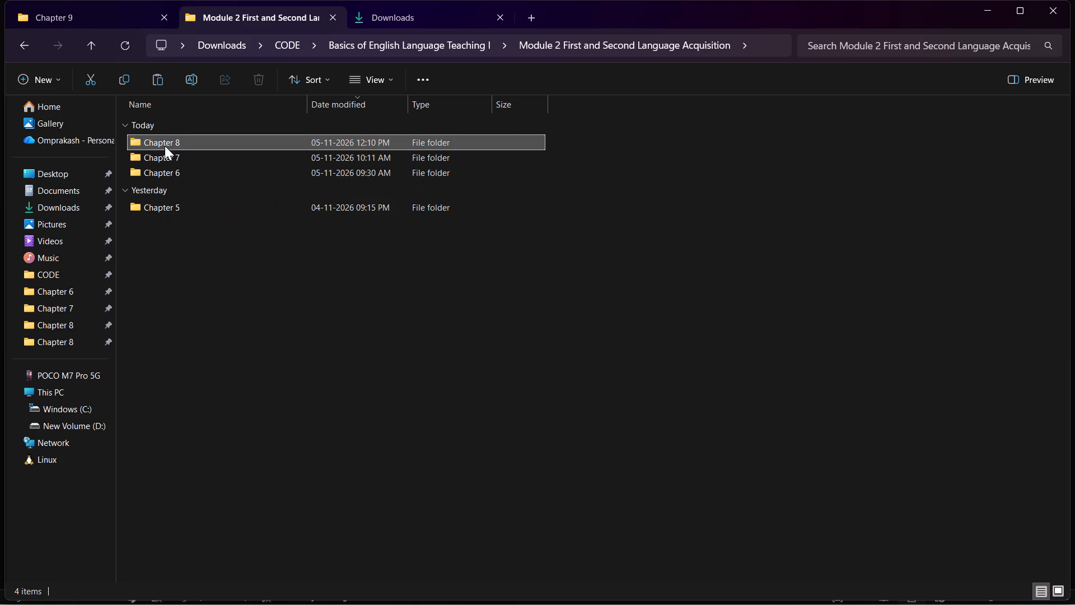
left_click(156, 145)
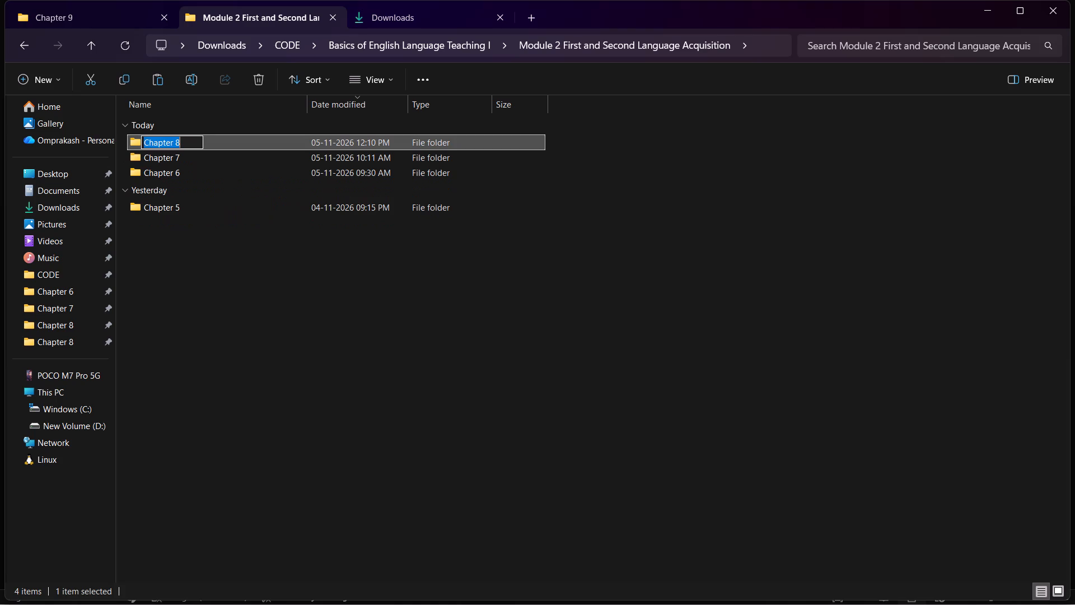
key("ctrl+c")
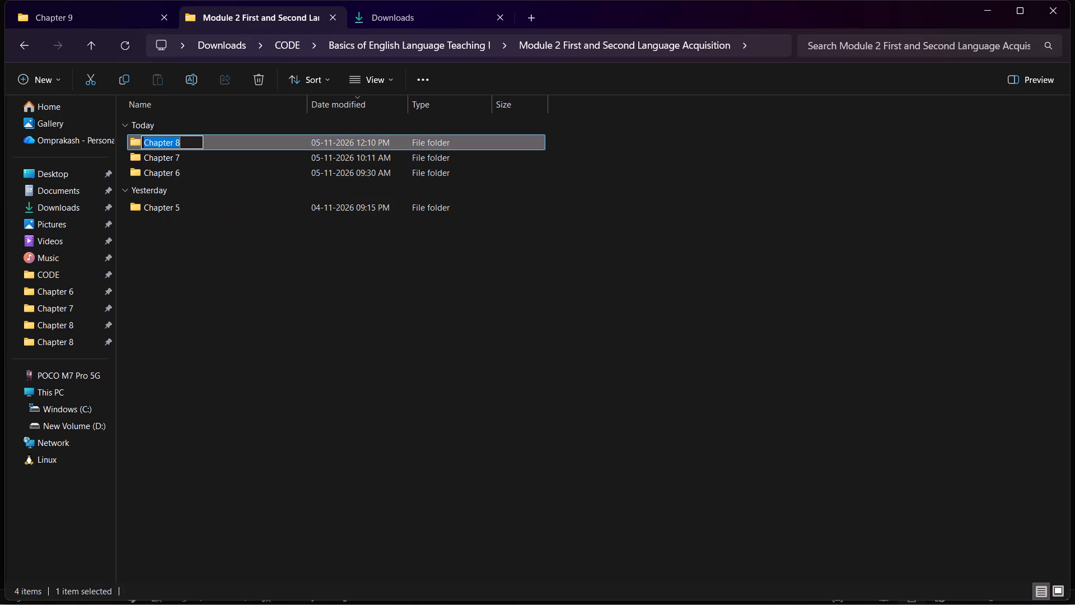
left_click(231, 290)
Create a folder named Chapter 9 in Module 3 Learner Variables in ELT, reusing the copied name with the number set to 9.
left_click(23, 46)
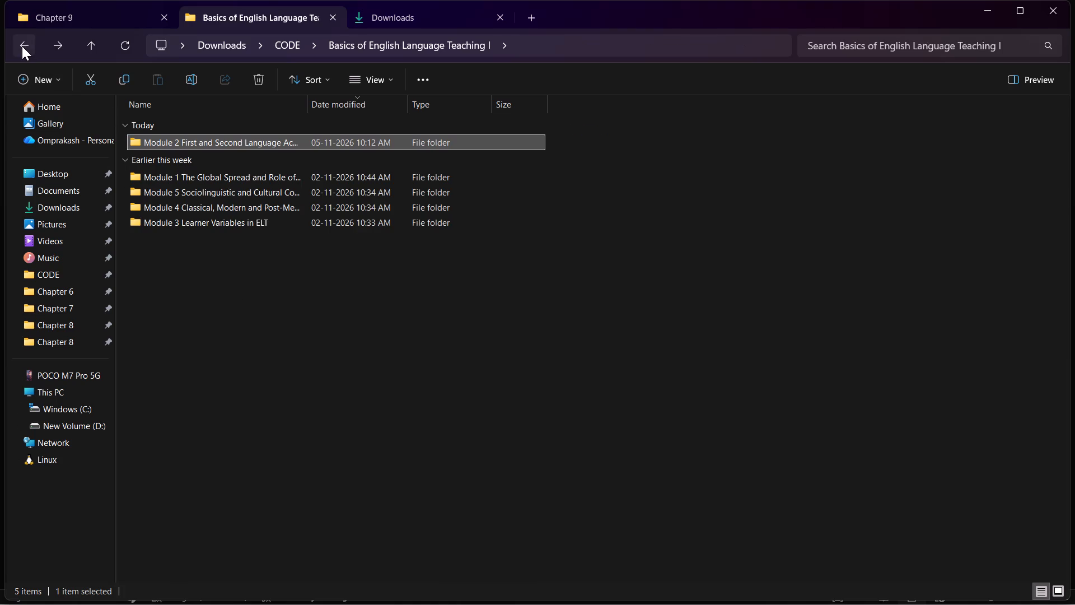
double_click(157, 223)
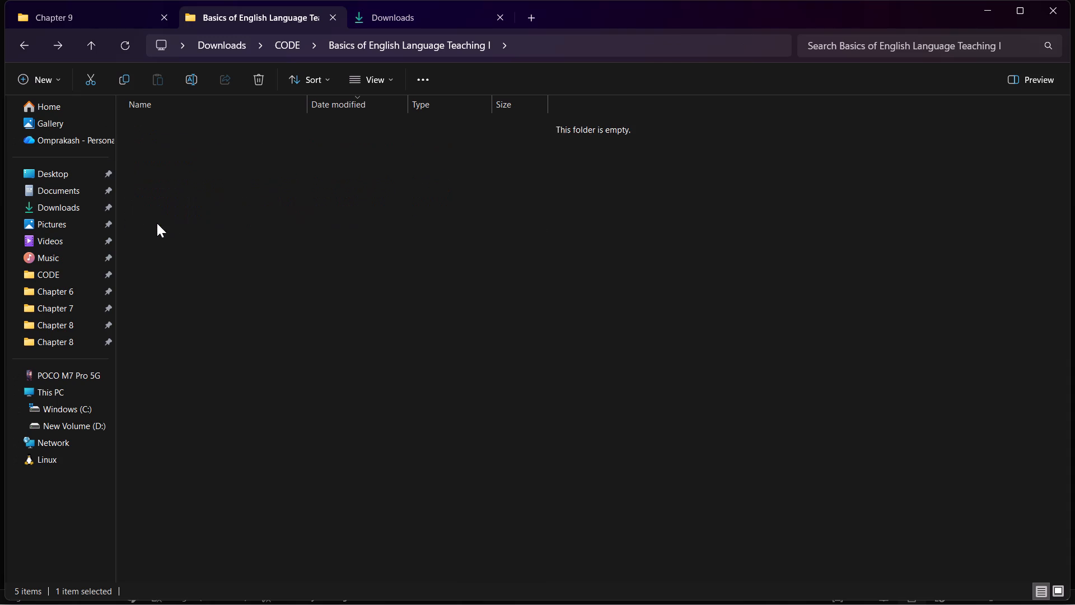
left_click(49, 73)
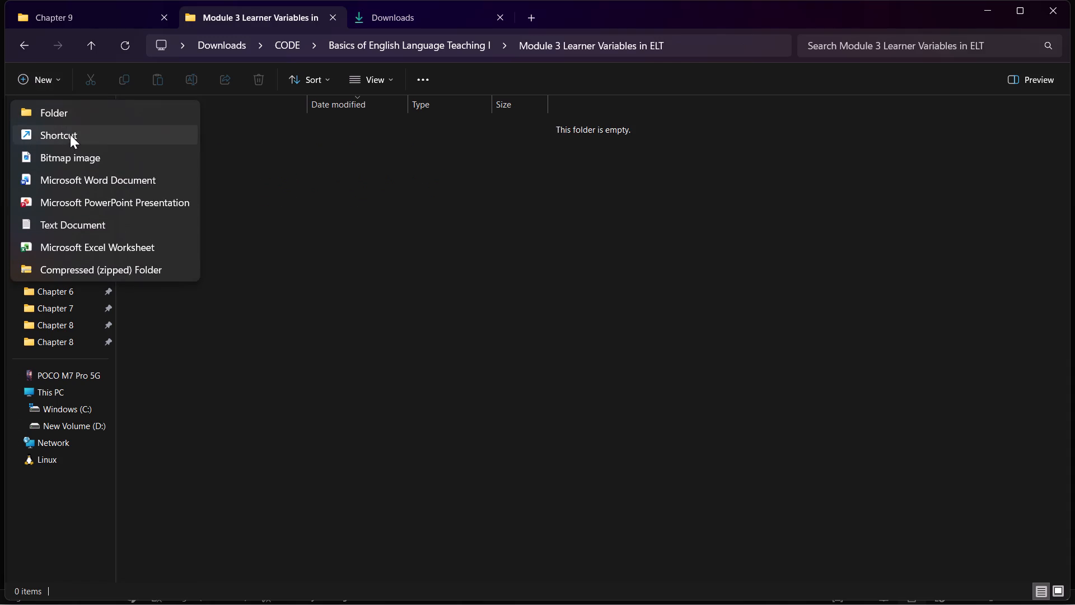
left_click(75, 122)
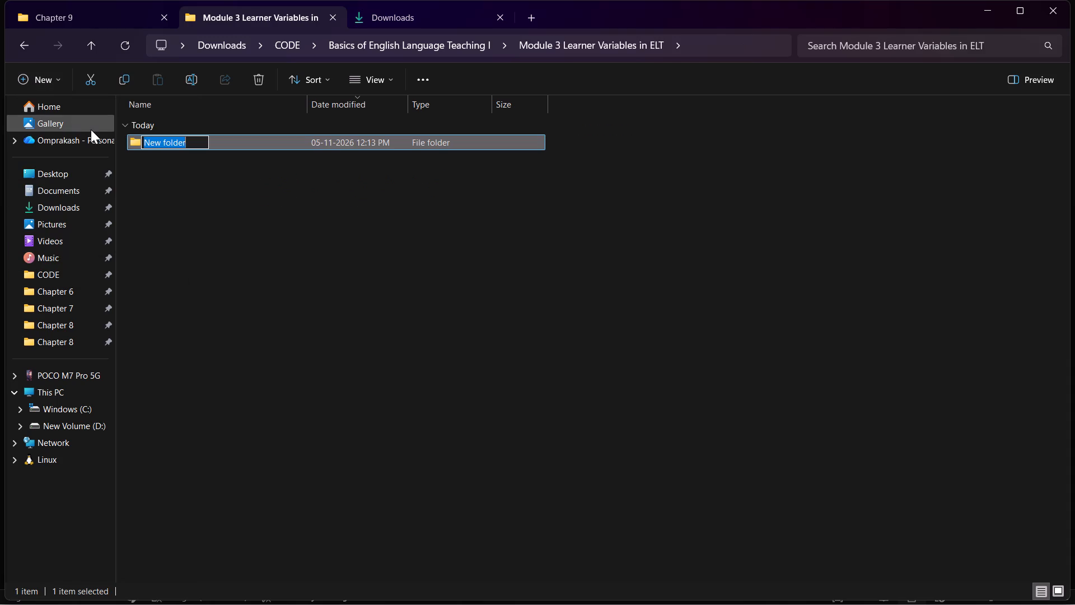
key("BackSpace")
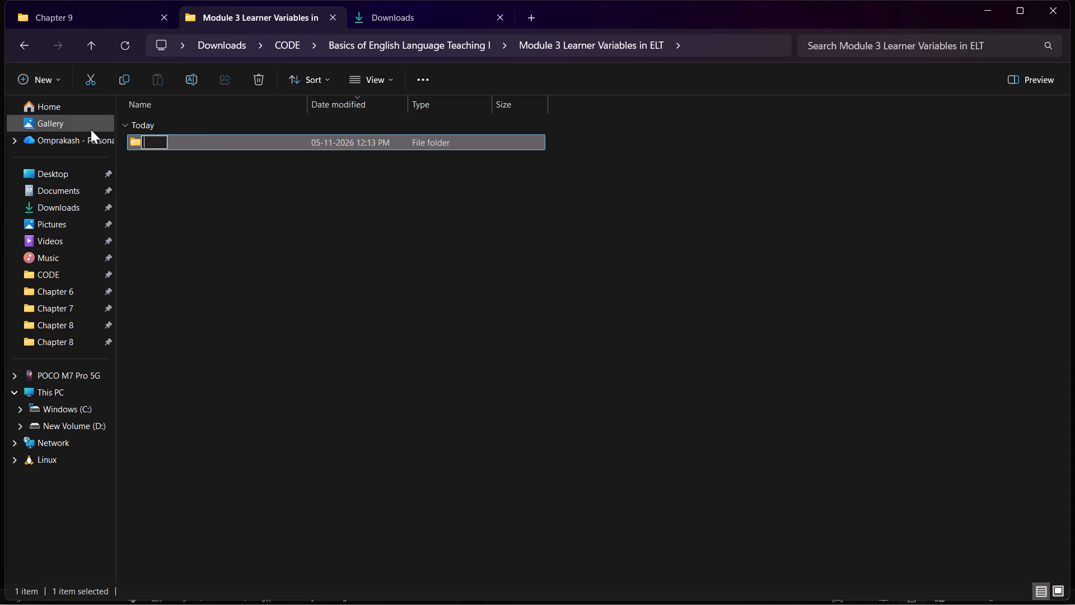
key("ctrl+v")
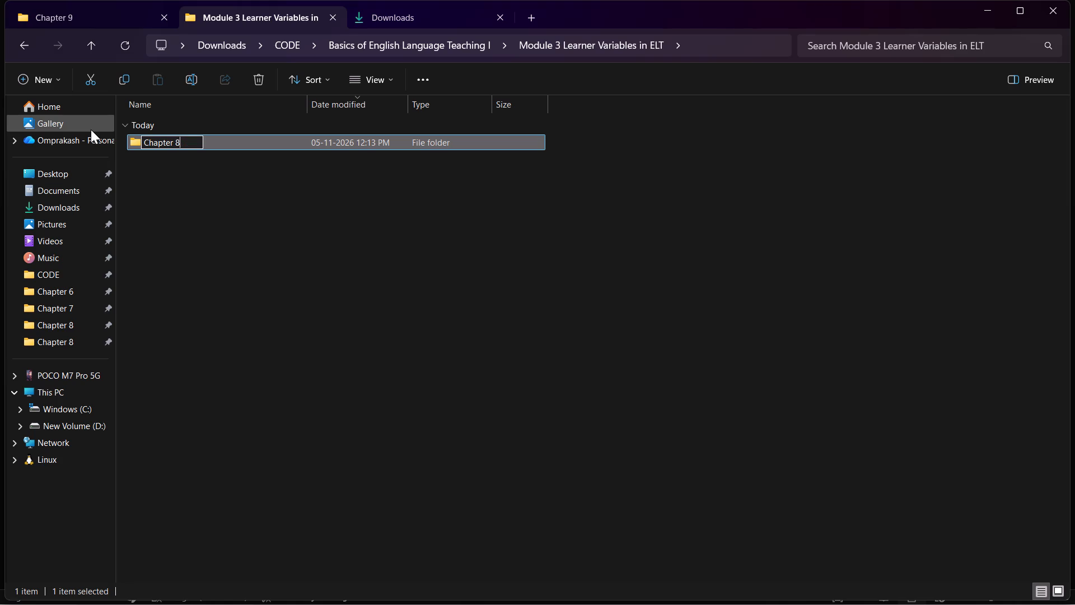
key("BackSpace")
key("9")
left_click(257, 237)
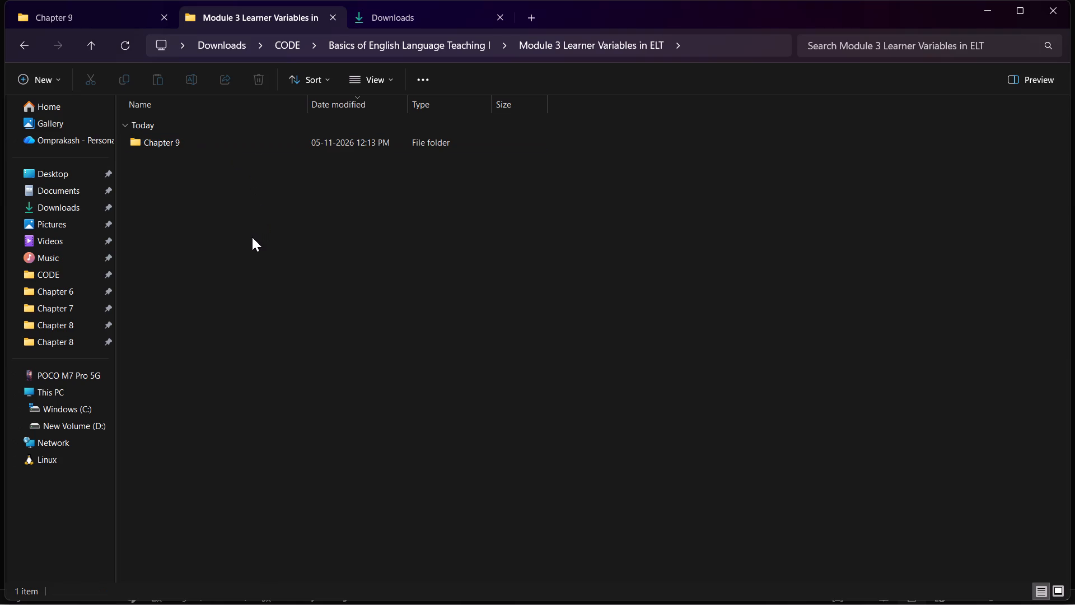
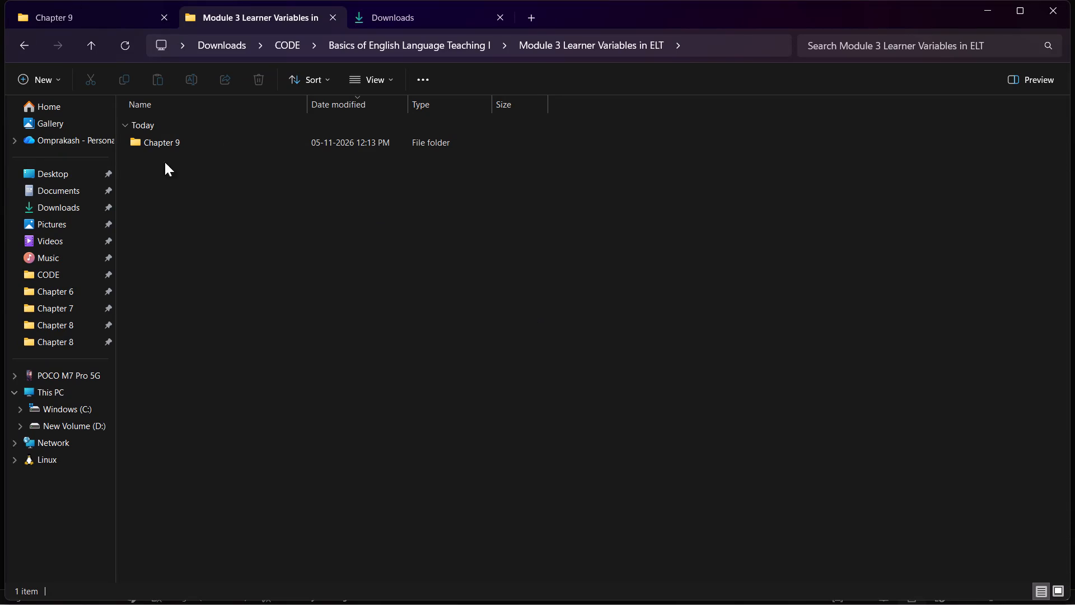
Open the new Chapter 9 folder, and open the 9.1 Age as a Learner Variable document from the extracted Chapter 9 folder for editing.
double_click(201, 145)
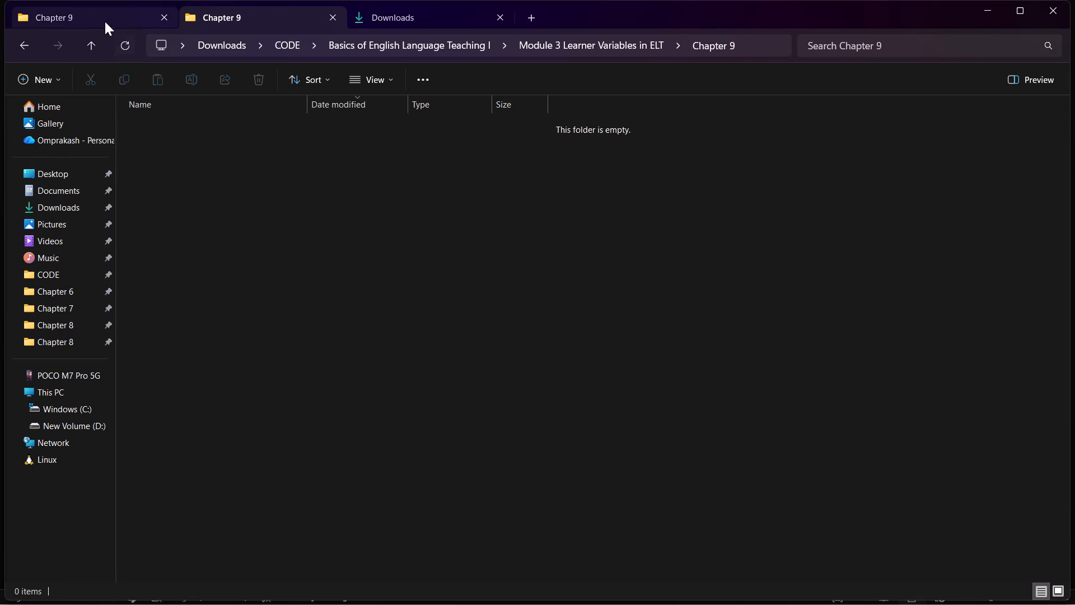
left_click(104, 21)
double_click(264, 143)
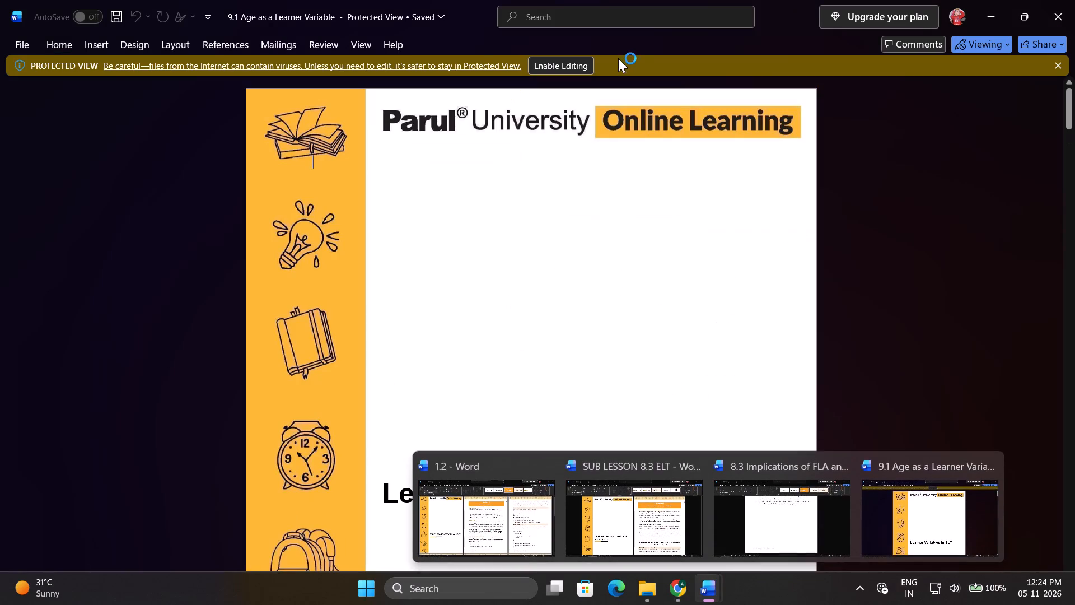
left_click(567, 61)
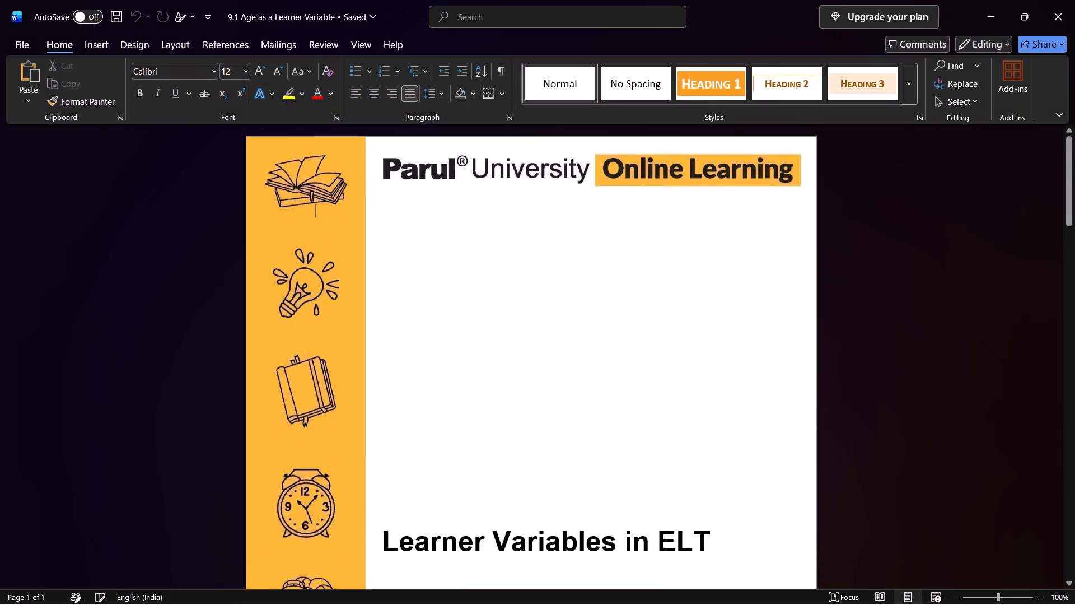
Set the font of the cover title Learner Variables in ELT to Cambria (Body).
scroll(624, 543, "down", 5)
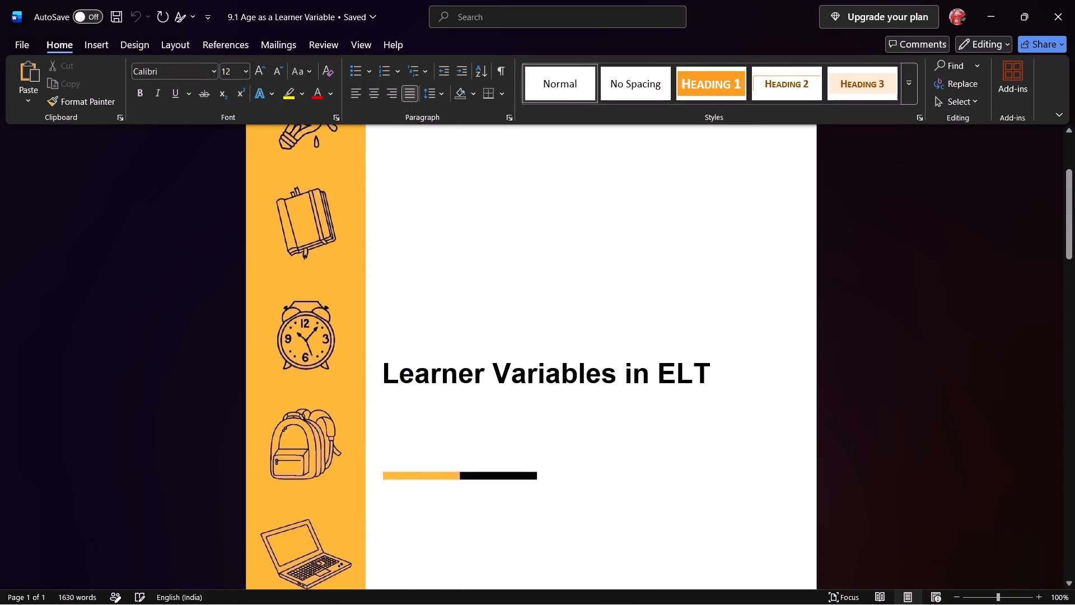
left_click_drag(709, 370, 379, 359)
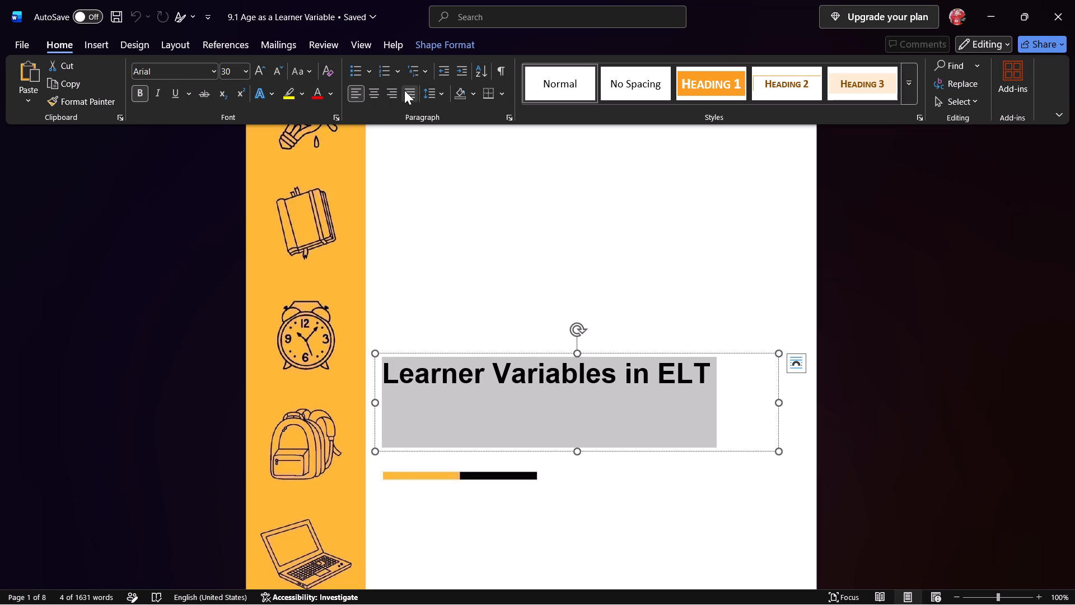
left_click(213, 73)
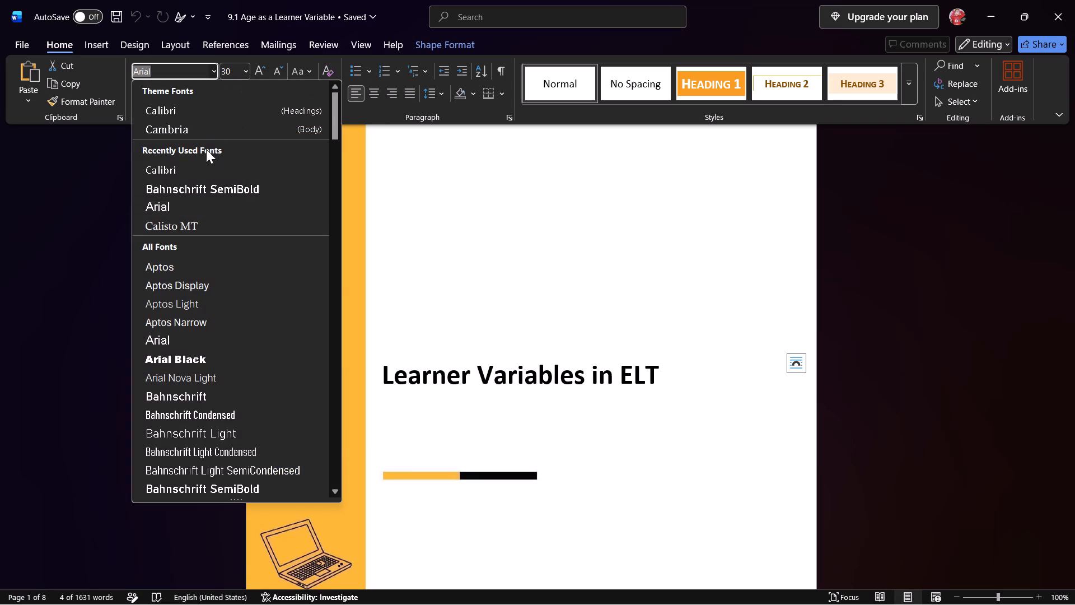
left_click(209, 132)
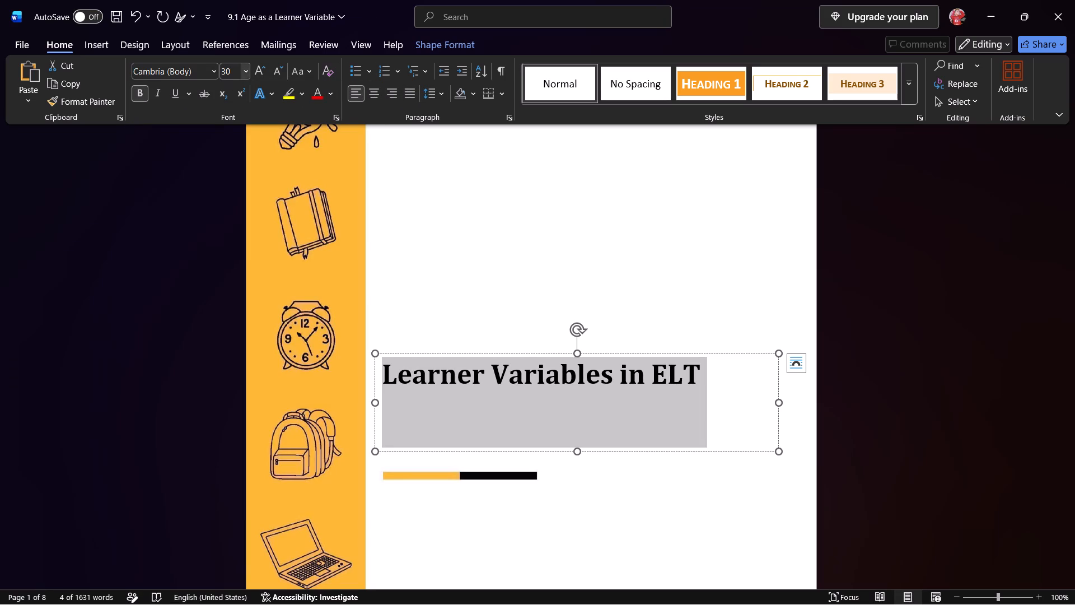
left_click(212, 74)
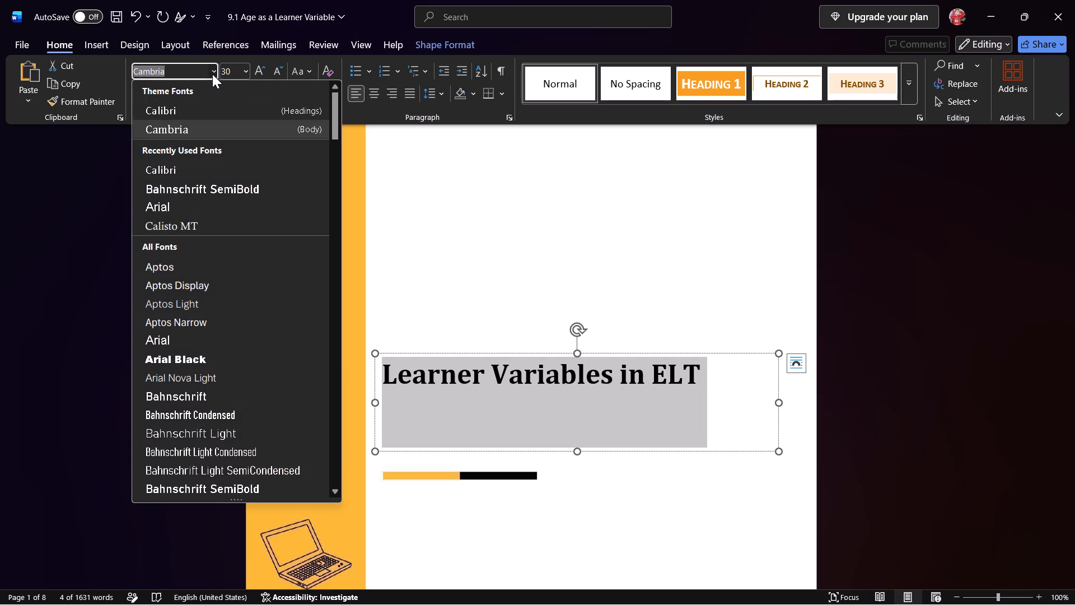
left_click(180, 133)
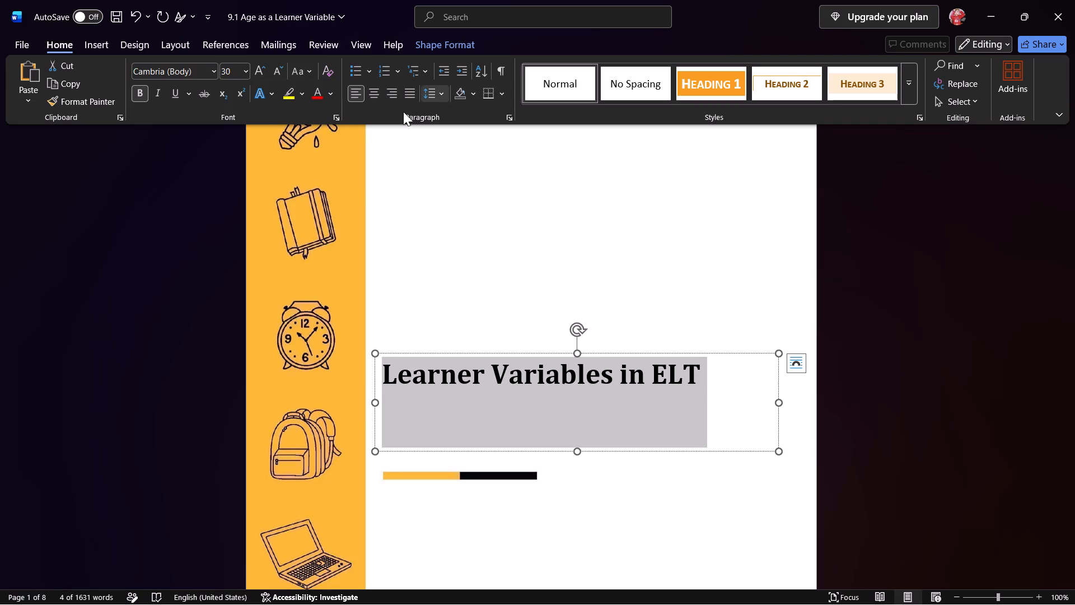
Convert the selected cover title Learner Variables in ELT to uppercase and set its font to Calibri.
key("shift+F3")
left_click(213, 73)
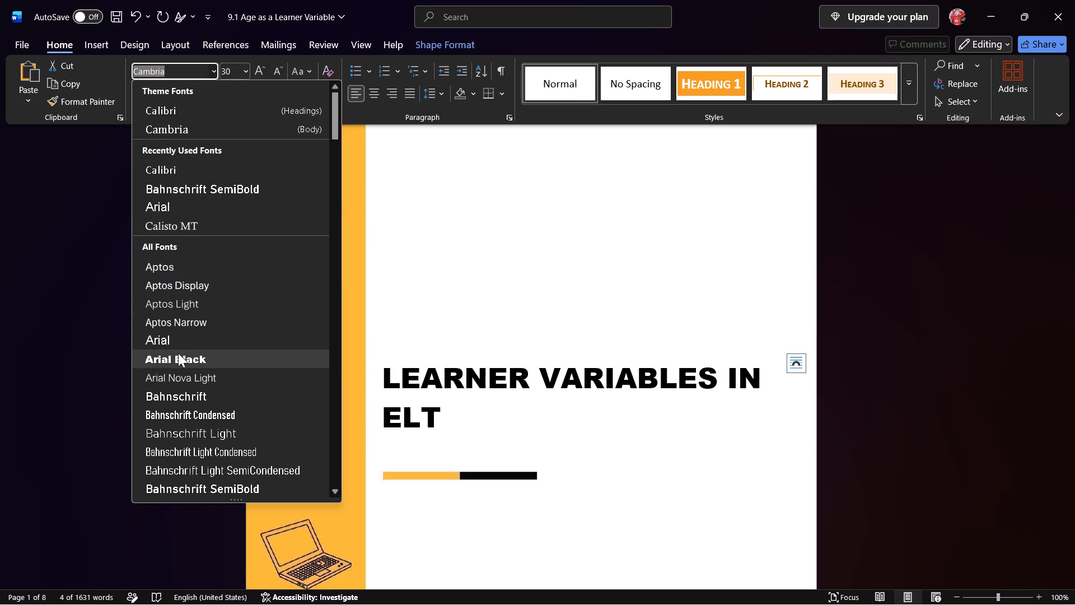
scroll(191, 390, "down", 4)
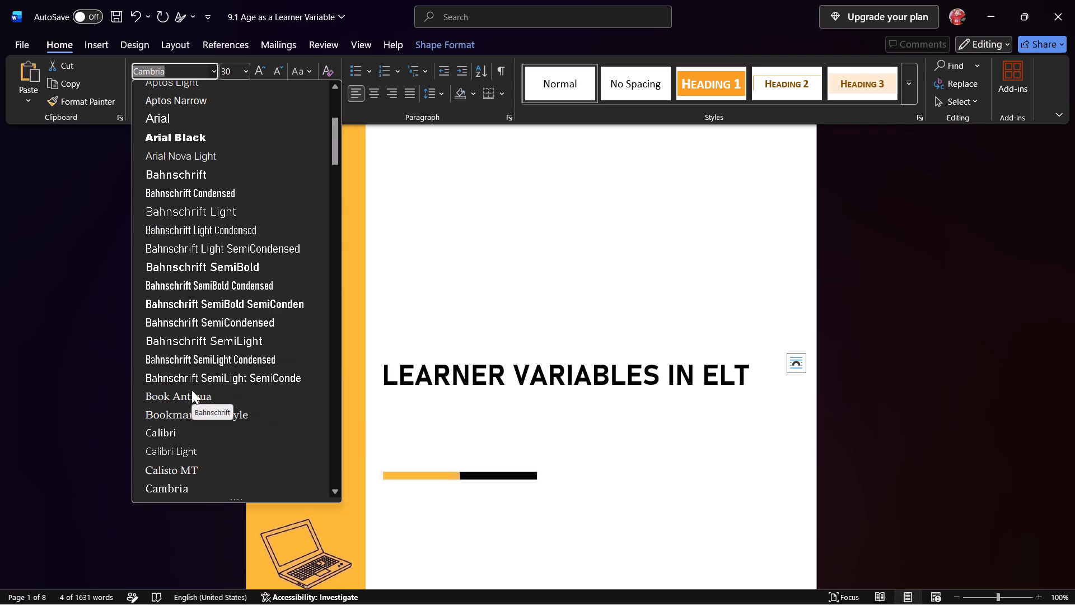
left_click(183, 431)
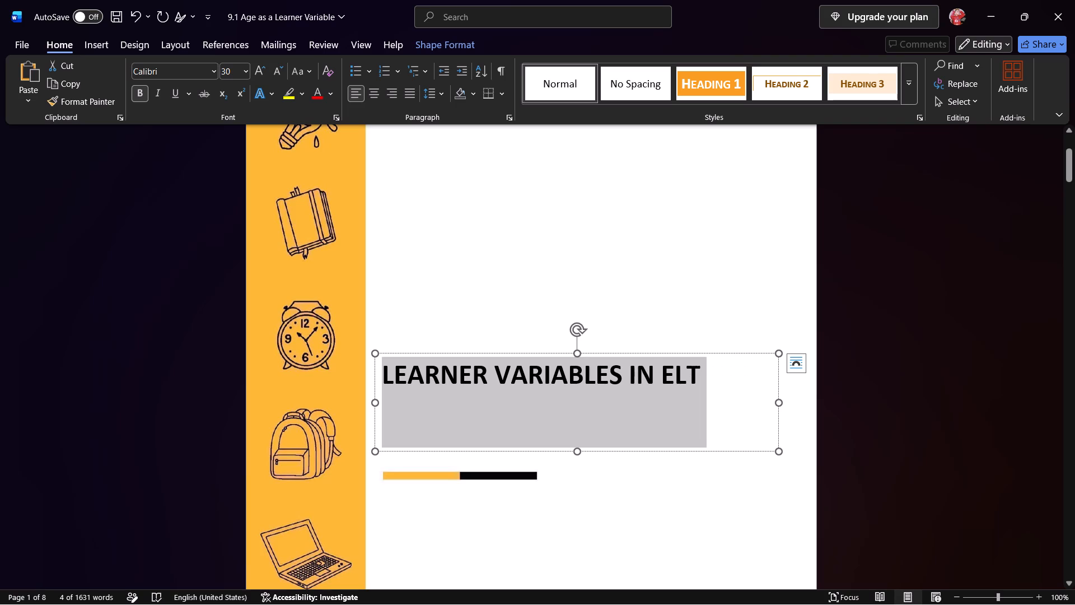
Copy the title LEARNER VARIABLES IN ELT over the cover title of SUB LESSON 8.3 ELT and remove the extra blank line below it.
key("ctrl+c")
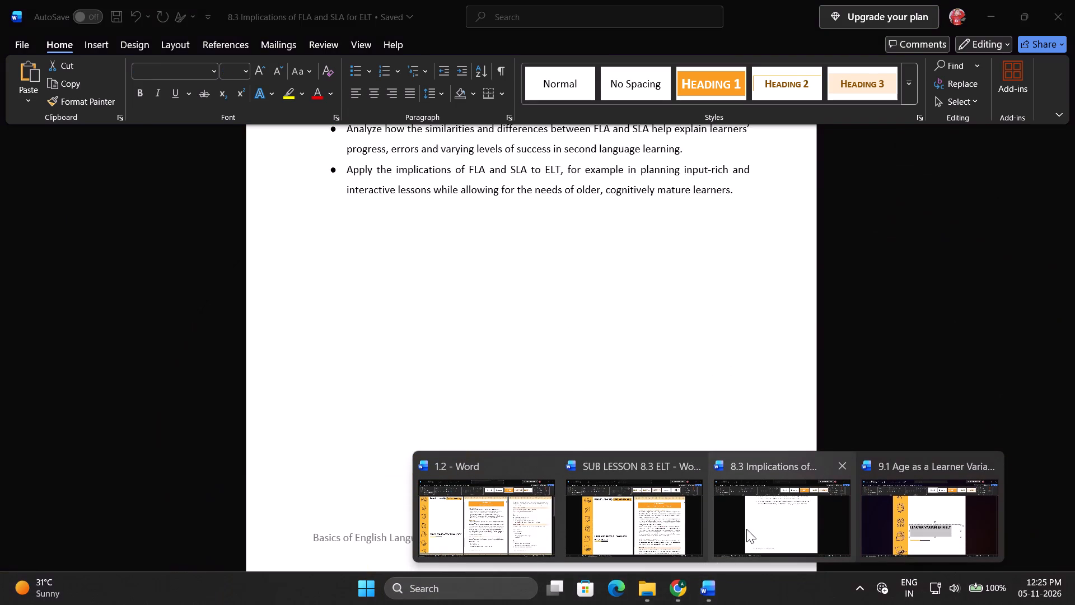
left_click(662, 522)
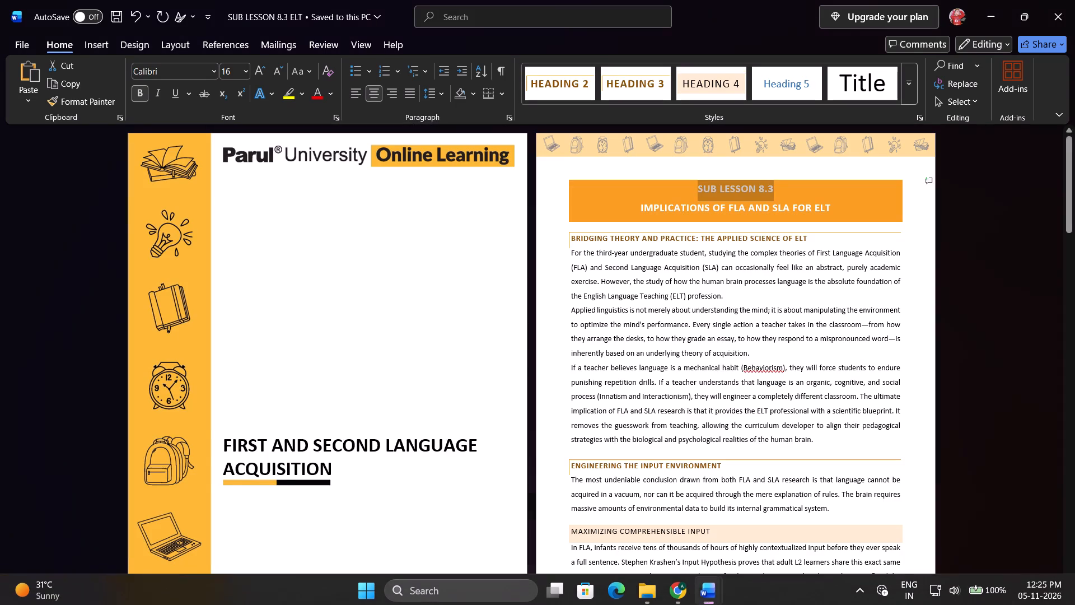
triple_click(265, 437)
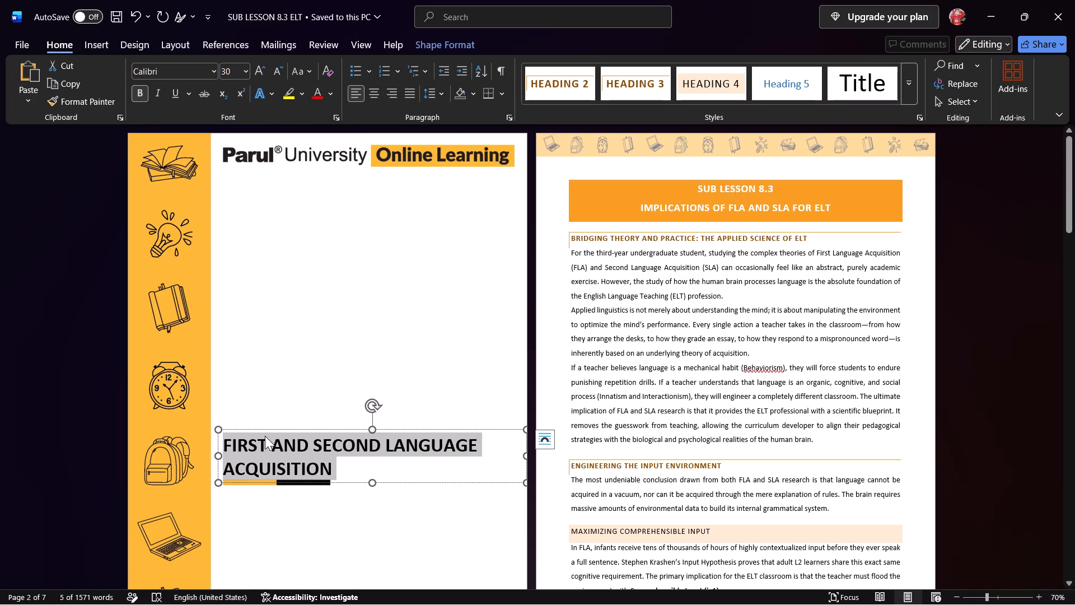
key("ctrl+v")
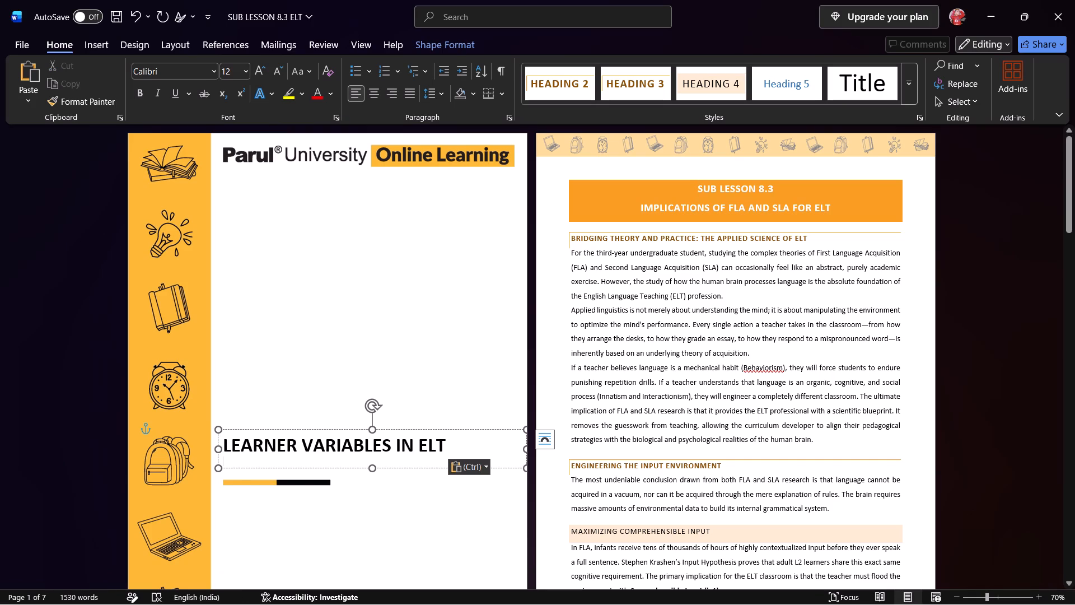
key("Delete")
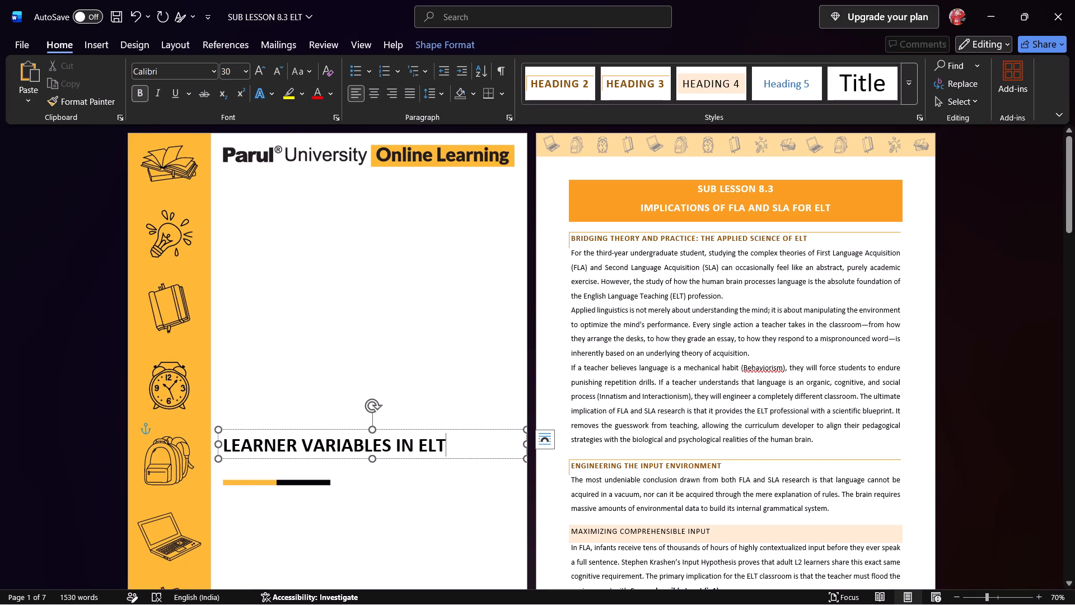
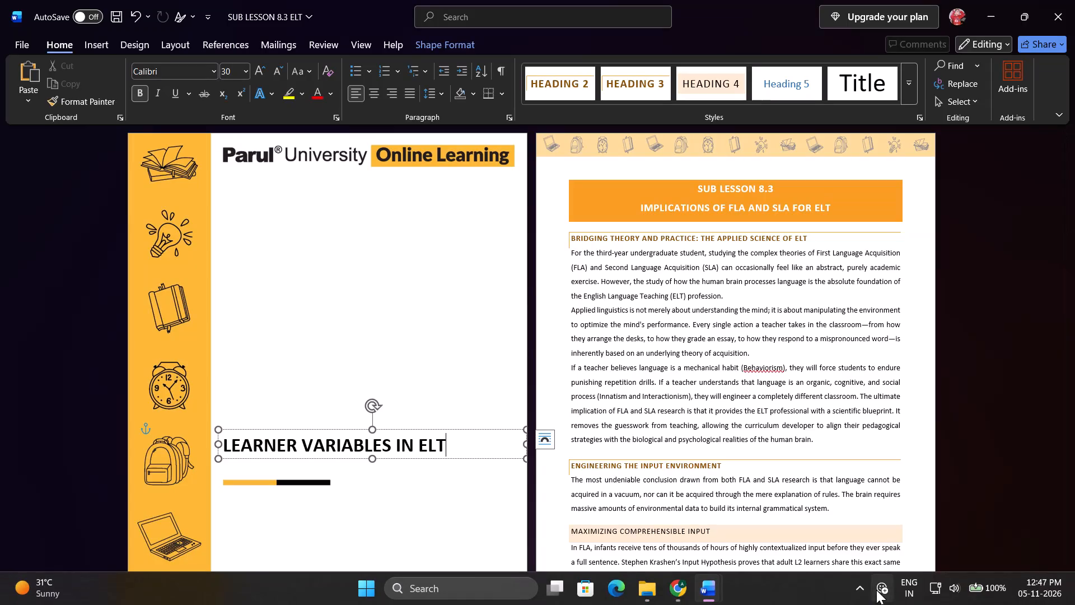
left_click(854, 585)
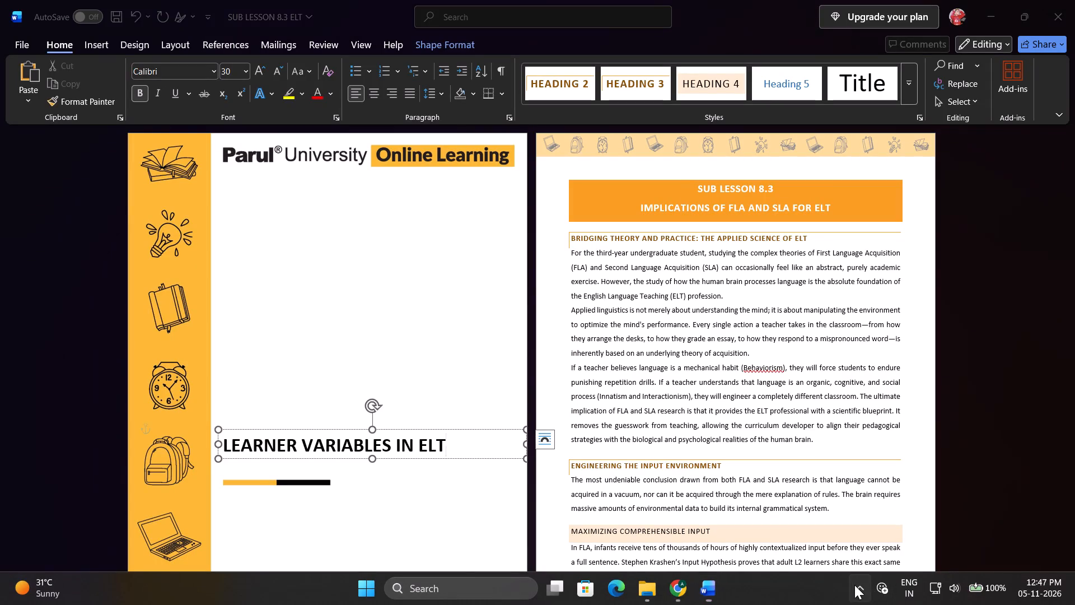
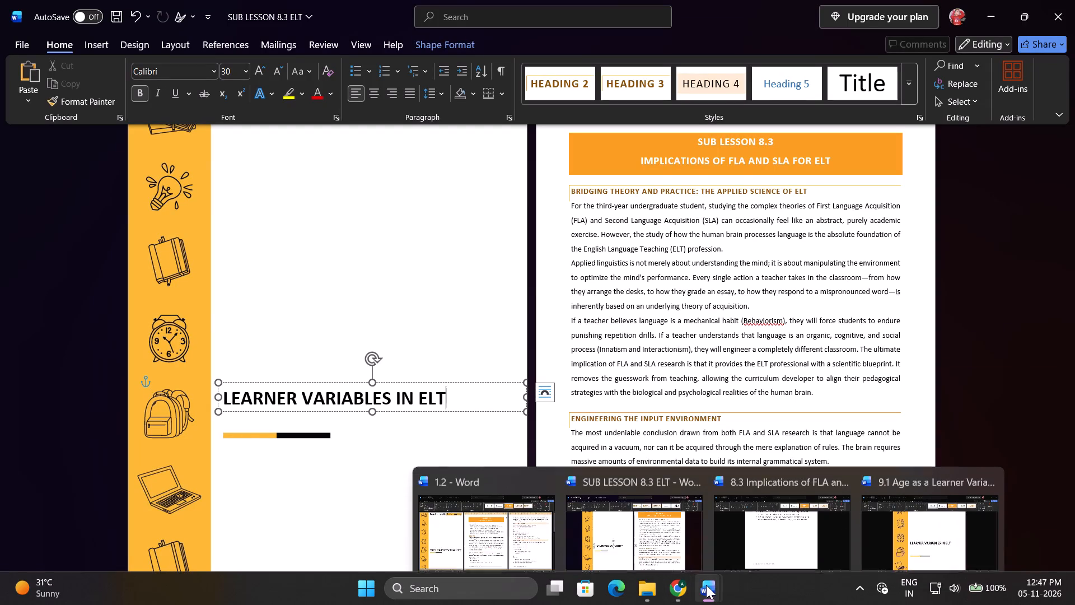
Close the source document of sub lesson 8.3, Implications of FLA and SLA for ELT.
left_click(648, 513)
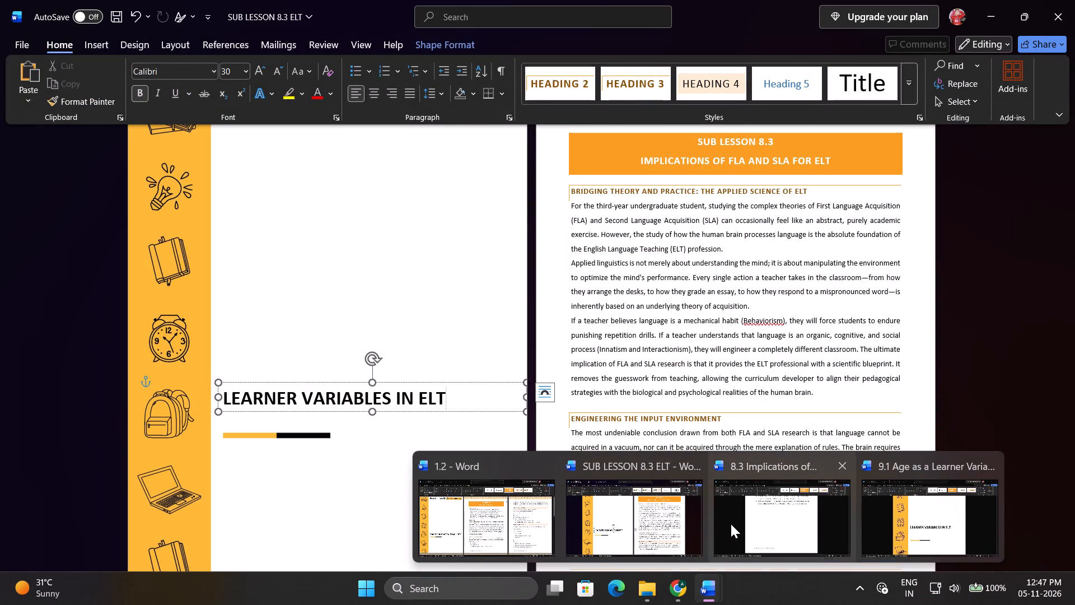
left_click(746, 524)
left_click(1057, 24)
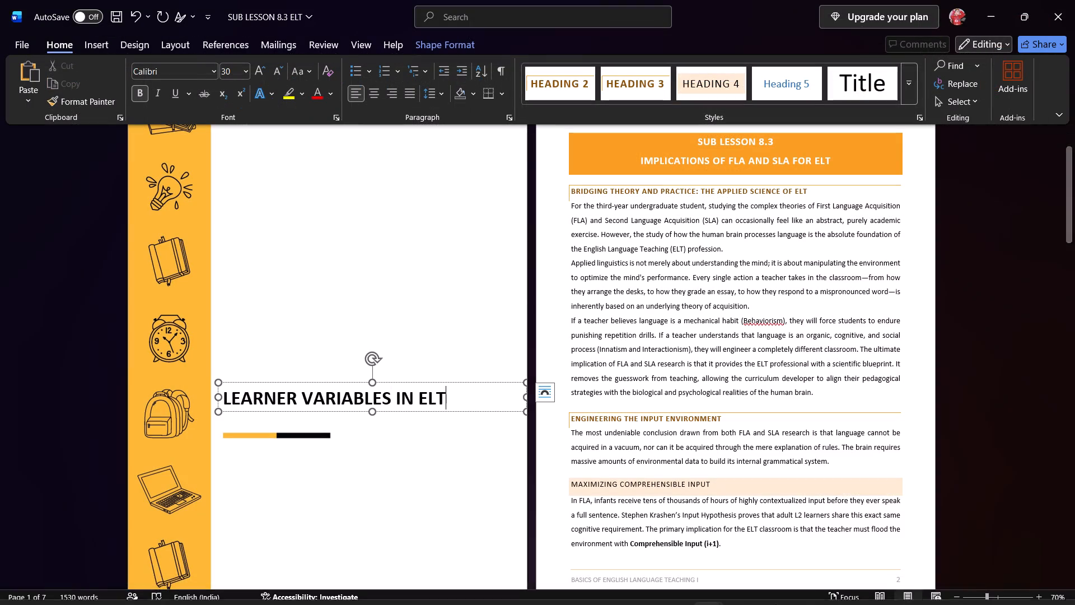
In SUB LESSON 8.3 ELT, move the cover's LEARNER VARIABLES IN ELT text box down to sit directly above the orange and black bar.
left_click(827, 539)
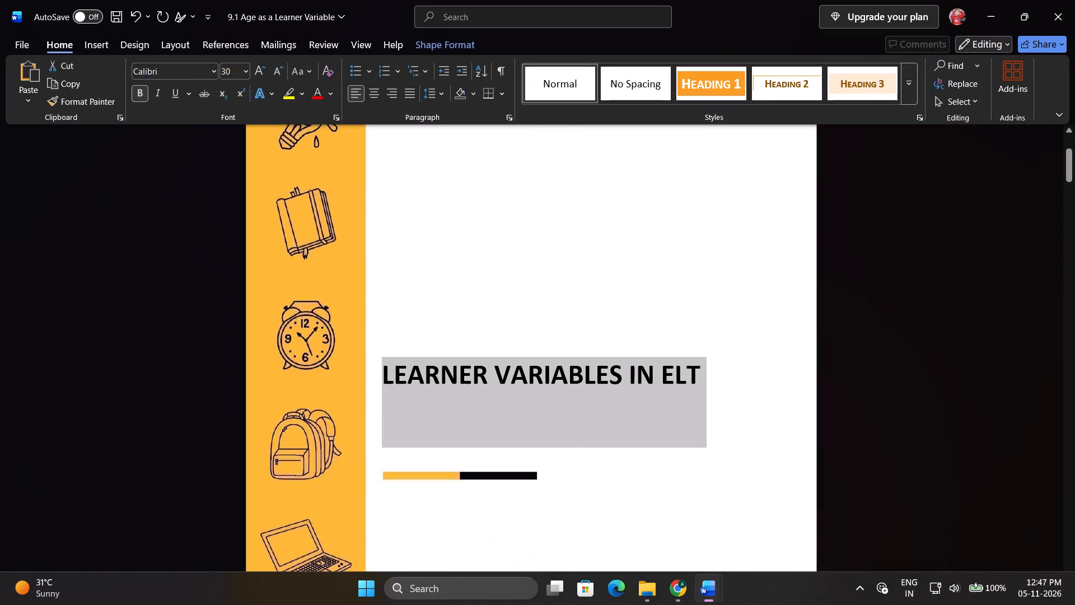
scroll(558, 394, "down", 4)
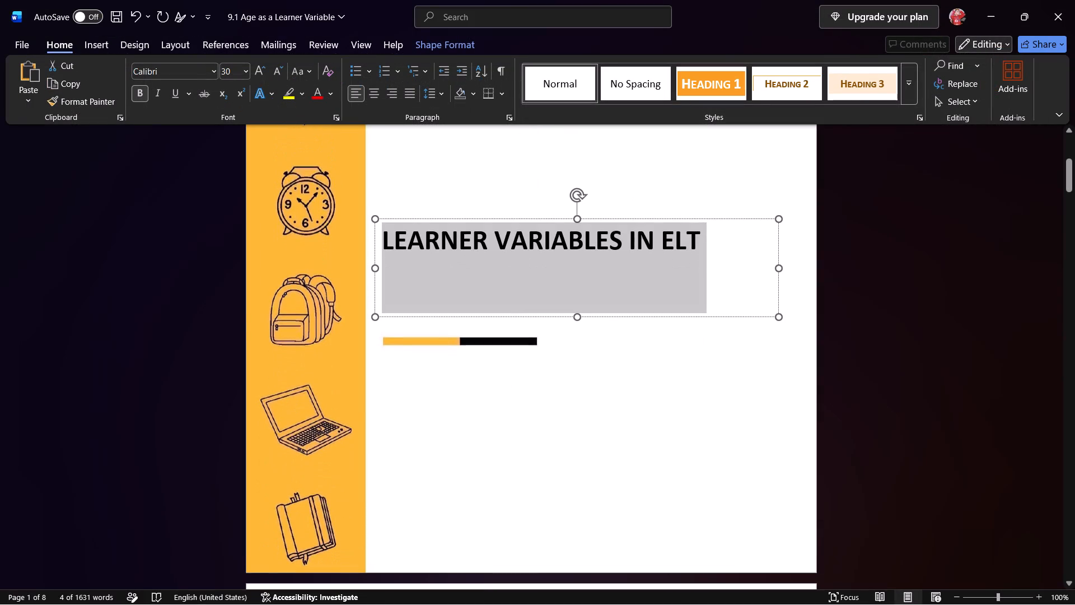
key("alt+Tab")
key("alt+Tab")
key("alt+Tab")
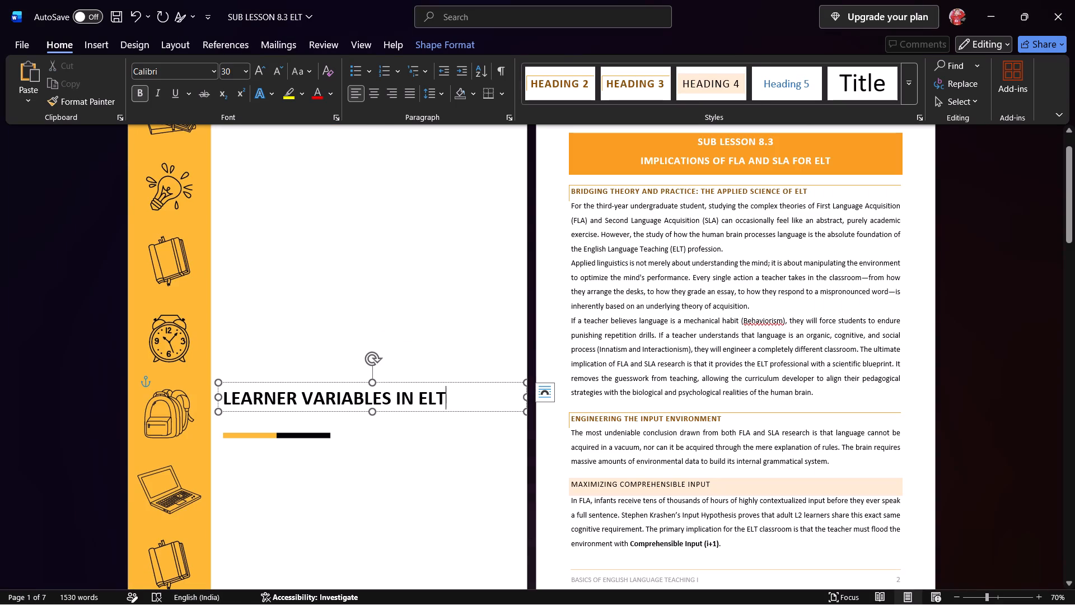
left_click_drag(390, 412, 392, 433)
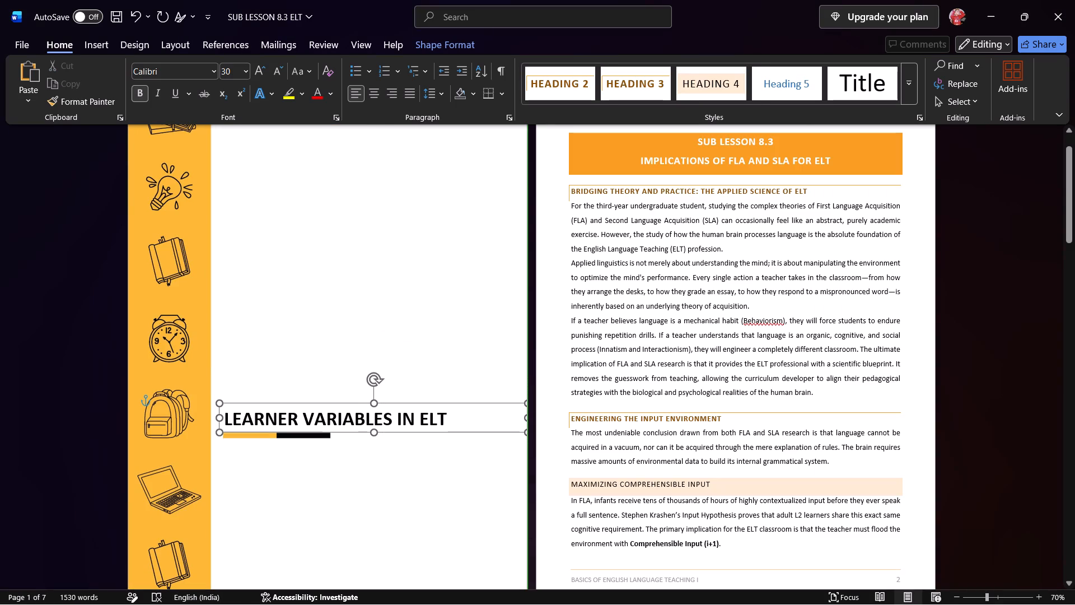
left_click_drag(392, 433, 389, 436)
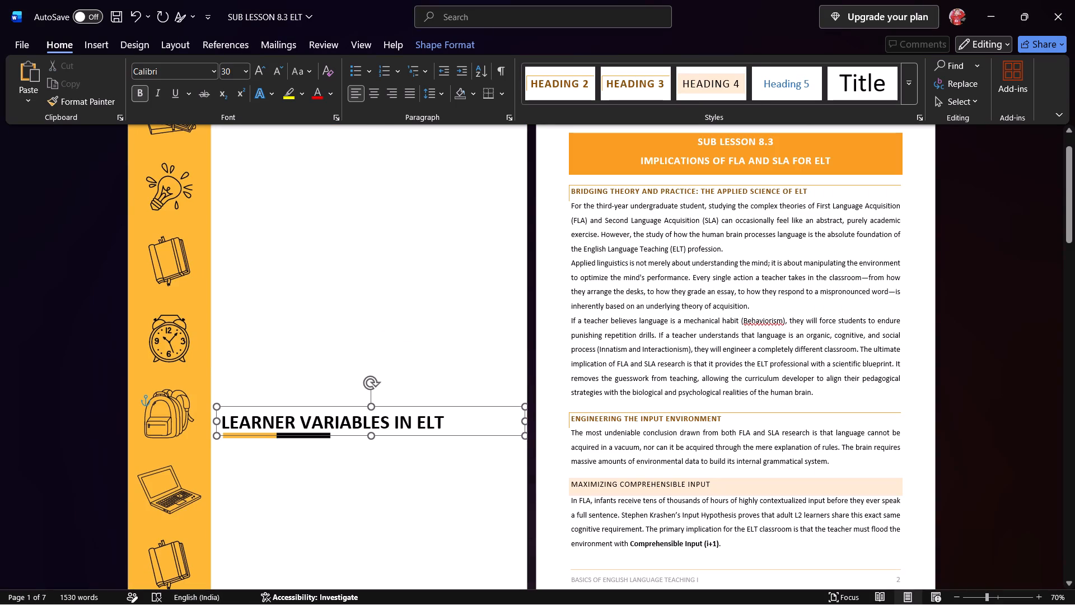
left_click_drag(389, 436, 390, 435)
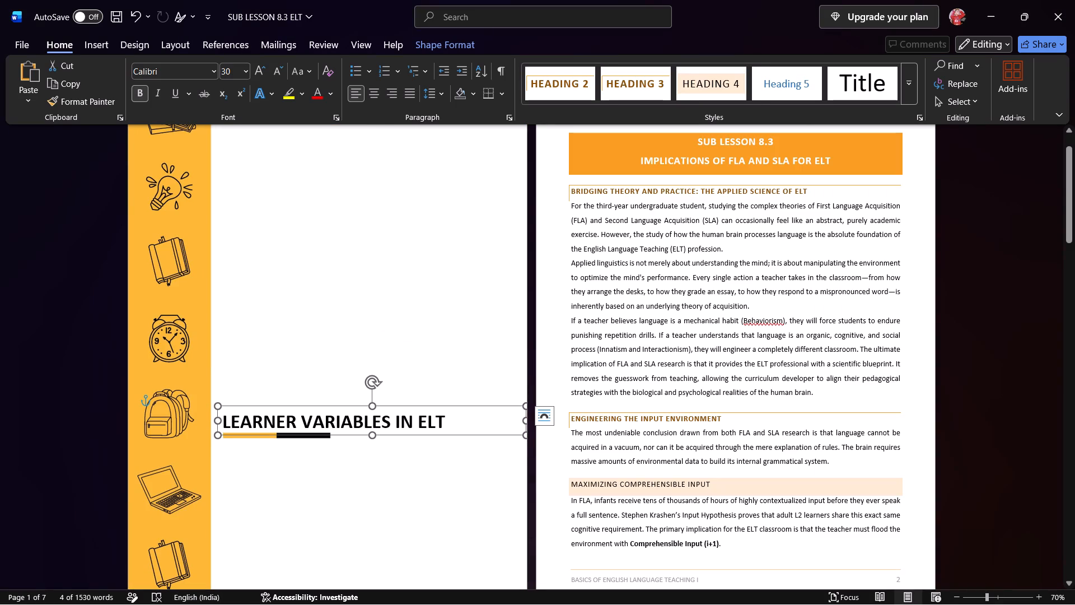
triple_click(273, 414)
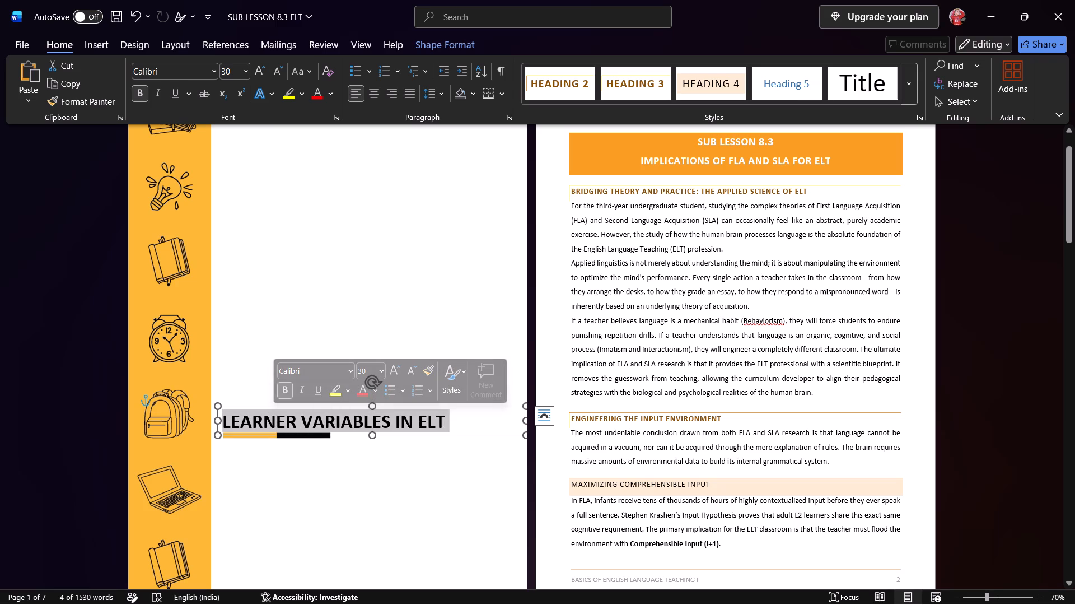
left_click(306, 435)
key("Right")
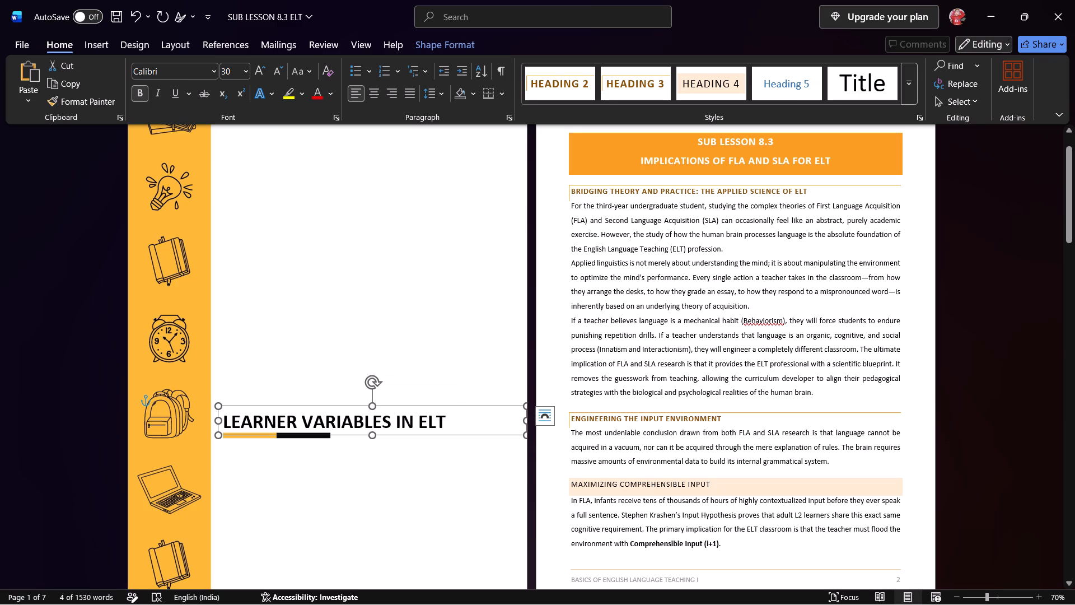
triple_click(292, 421)
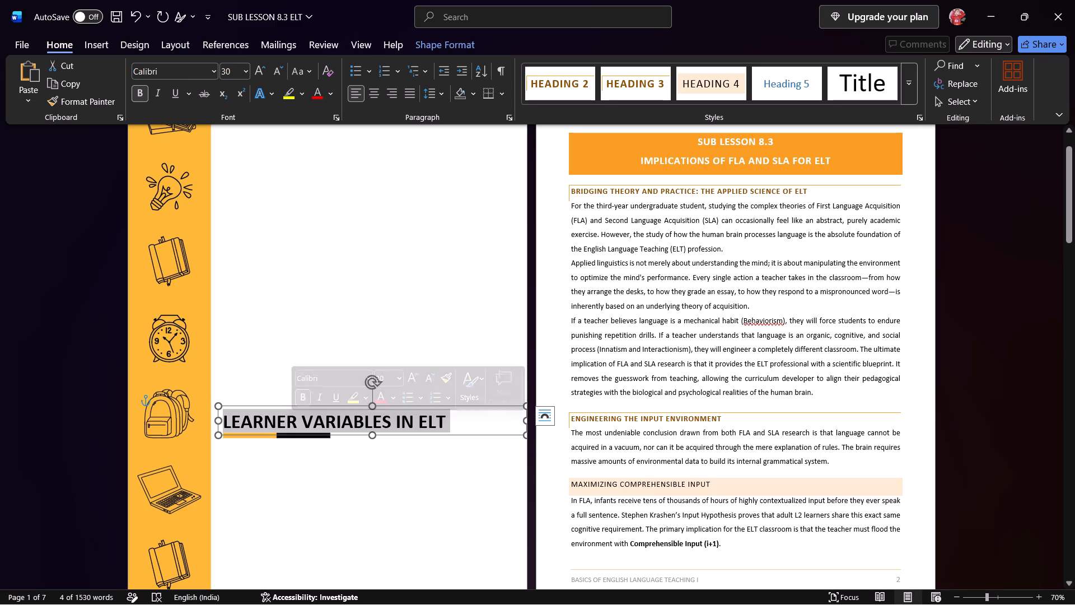
left_click(316, 435)
key("Right")
triple_click(320, 418)
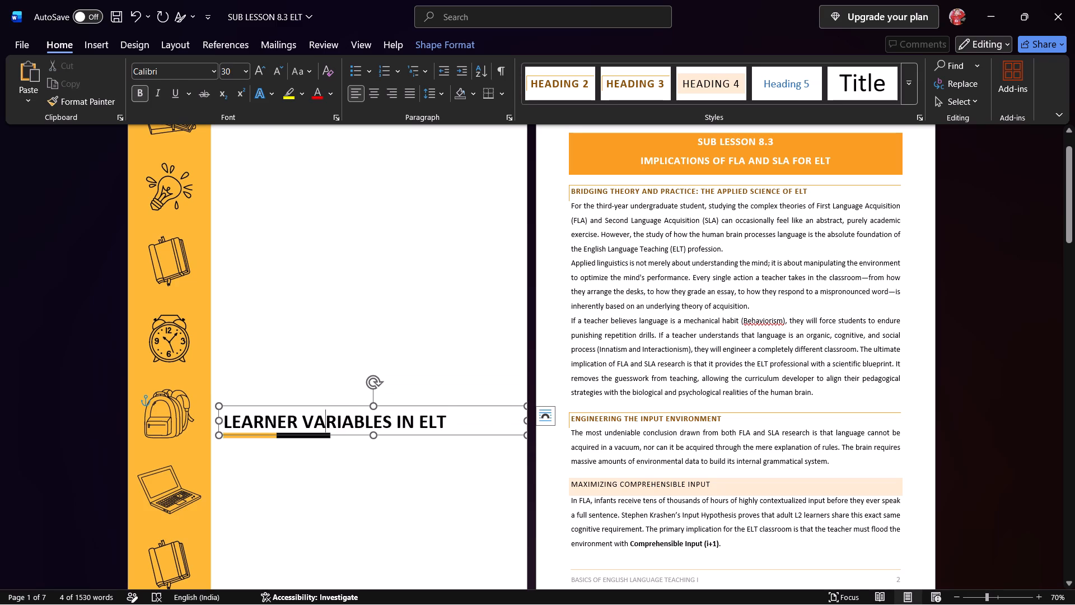
left_click(343, 476)
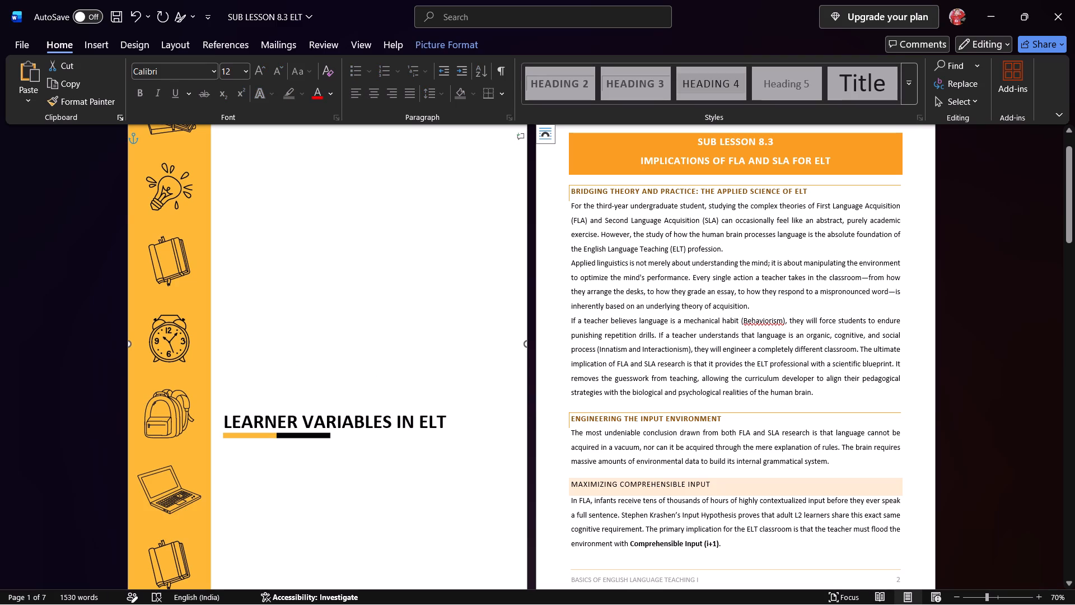
Replace the lesson 8.3 body after the cover with the full content from SUB LESSON 9.1 through Key Takeaways, copied from 9.1 Age as a Learner Variable.
key("alt+Tab")
scroll(612, 319, "down", 7)
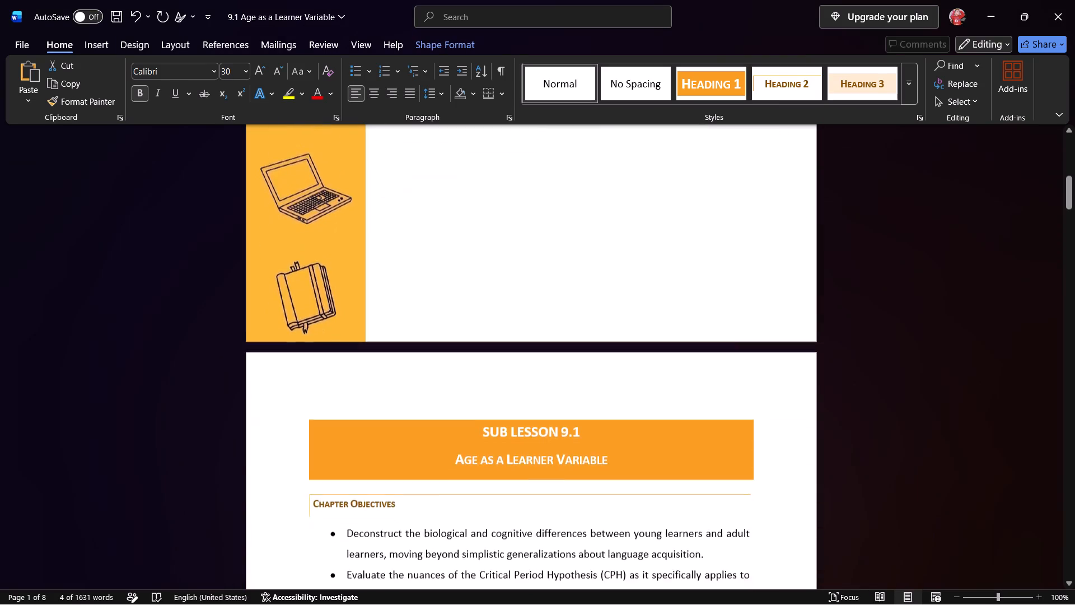
scroll(611, 315, "down", 5)
left_click_drag(485, 260, 746, 604)
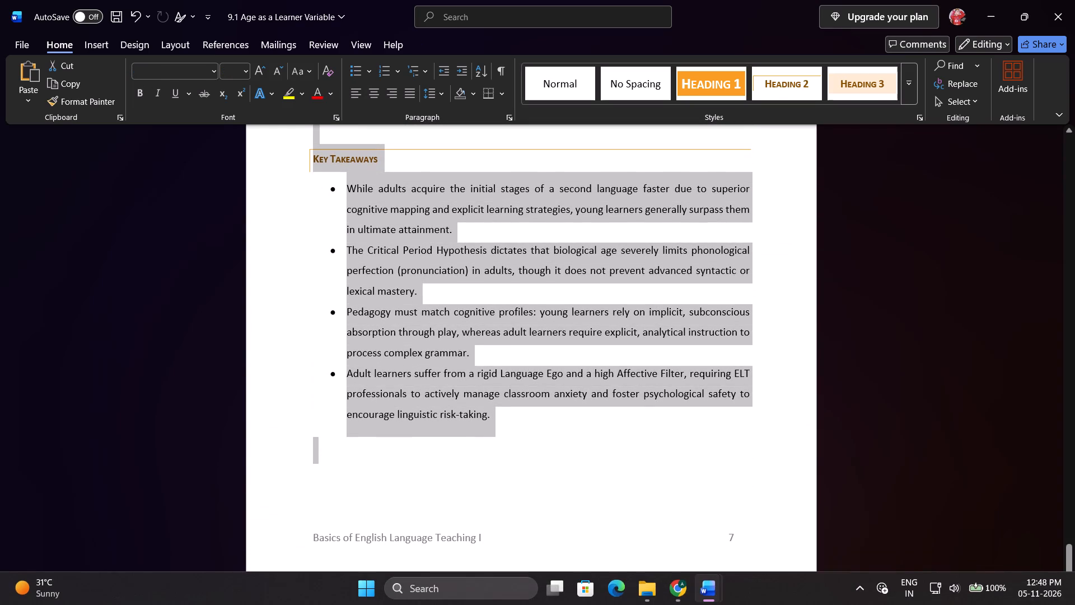
key("ctrl+c")
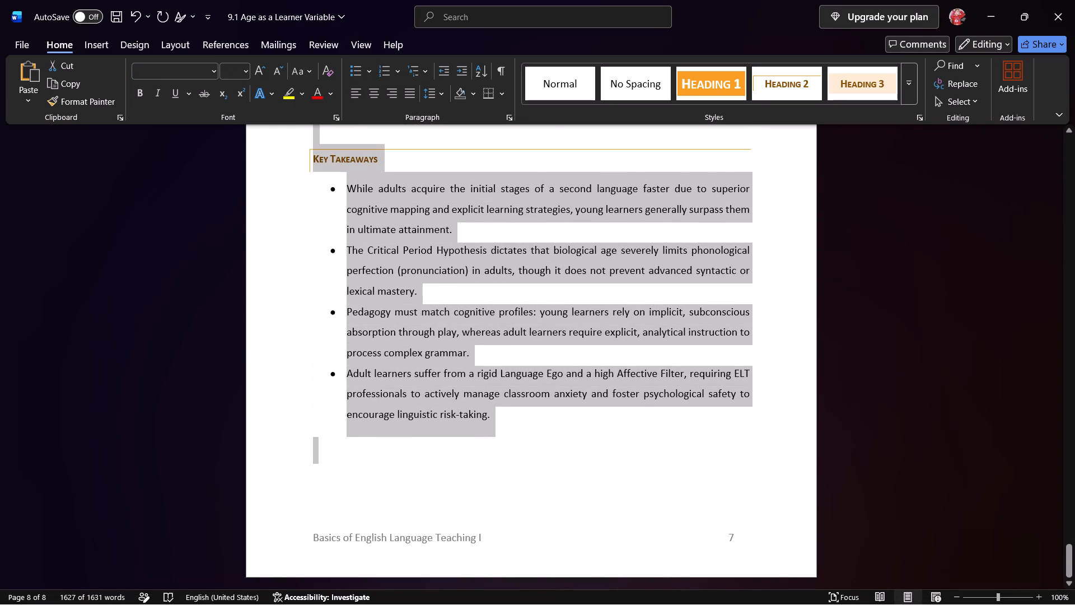
key("alt+Tab")
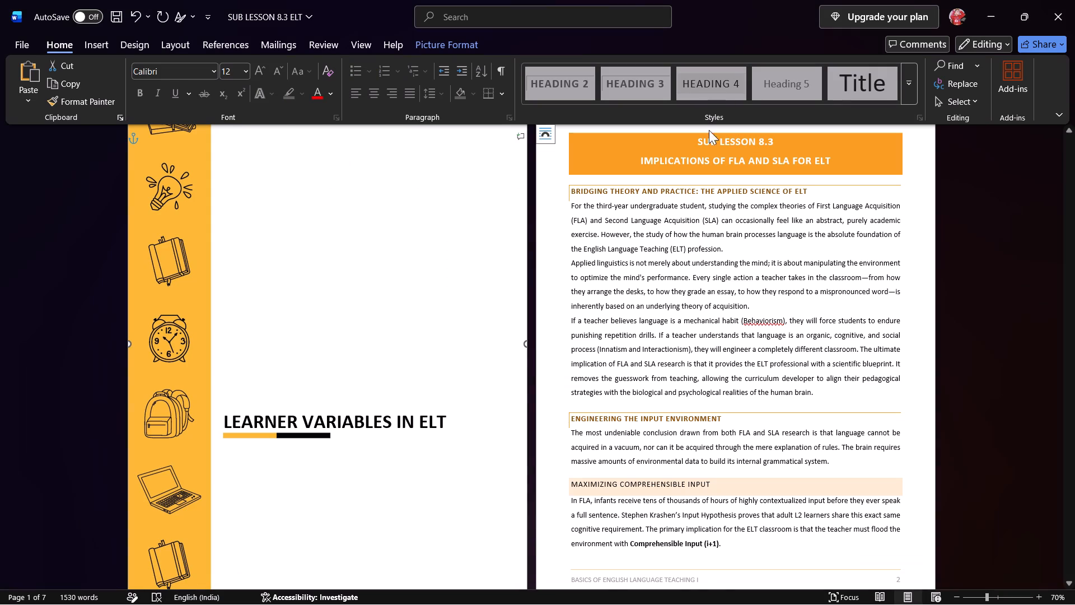
scroll(695, 188, "up", 3)
left_click_drag(699, 187, 906, 604)
key("ctrl+v")
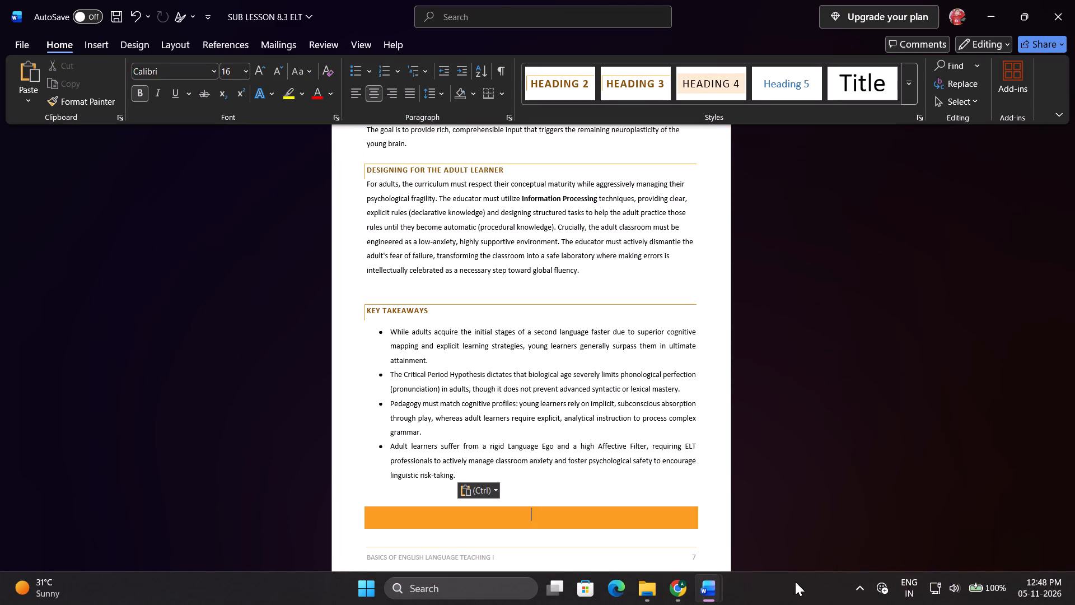
On the last page, set the empty final paragraph to the Normal style and delete the blank line above Key Takeaways.
left_click(909, 87)
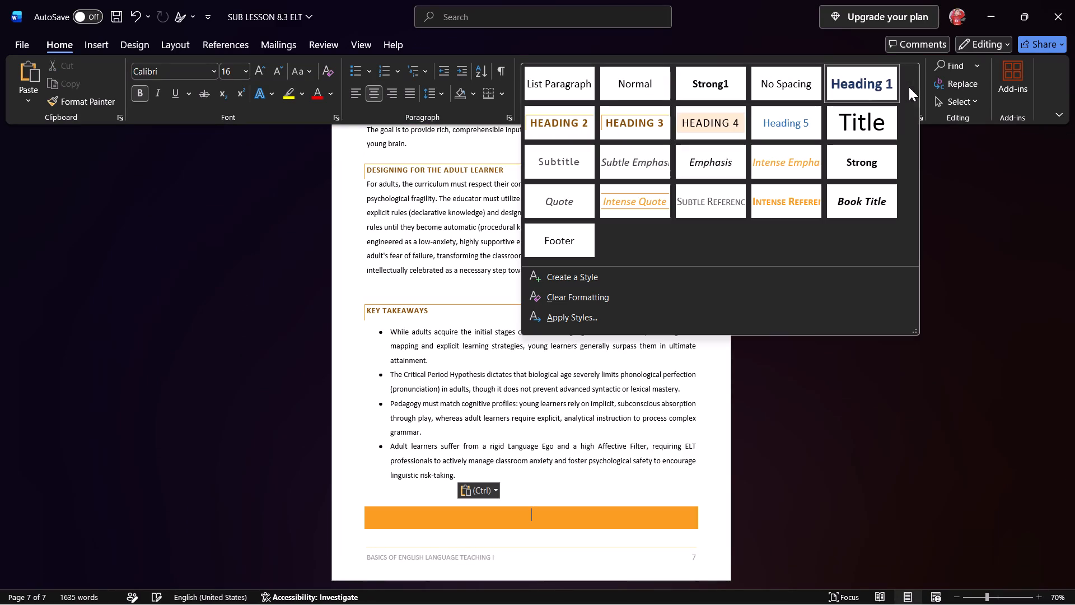
left_click(632, 76)
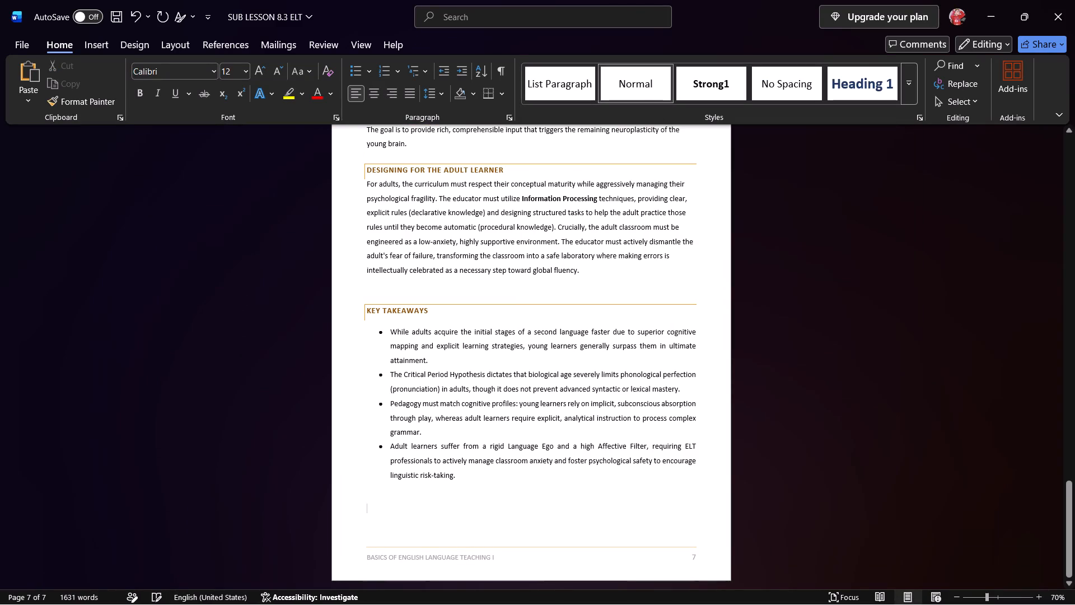
left_click(392, 286)
key("Delete")
Copy the orange banner title formatting from document 1.2 onto the SUB LESSON 9.1 Age as a Learner Variable title with Format Painter.
scroll(400, 279, "up", 13)
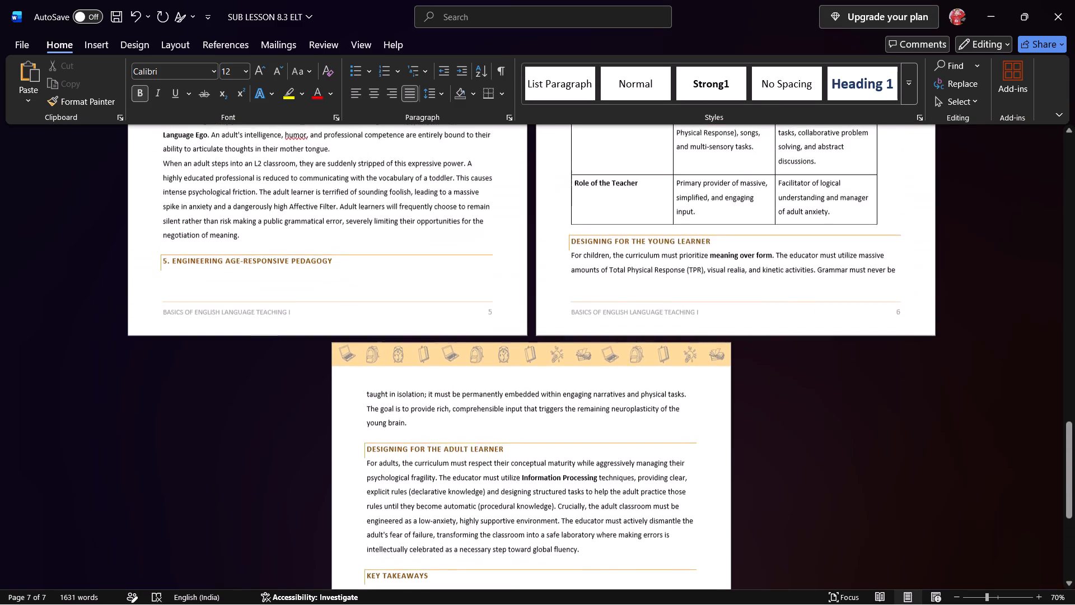
scroll(400, 279, "up", 11)
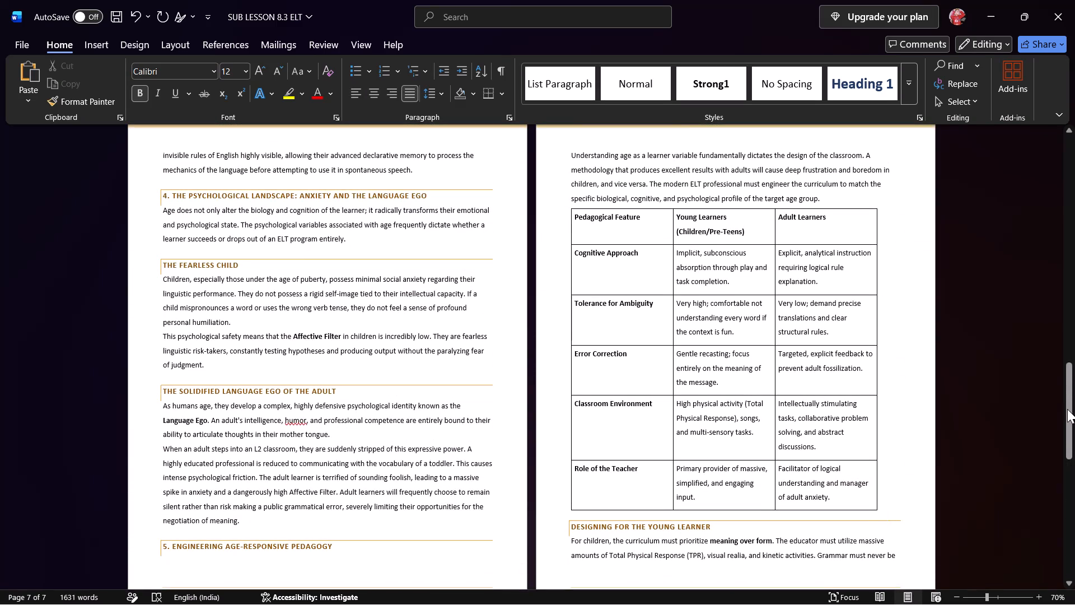
left_click_drag(1069, 411, 1026, 137)
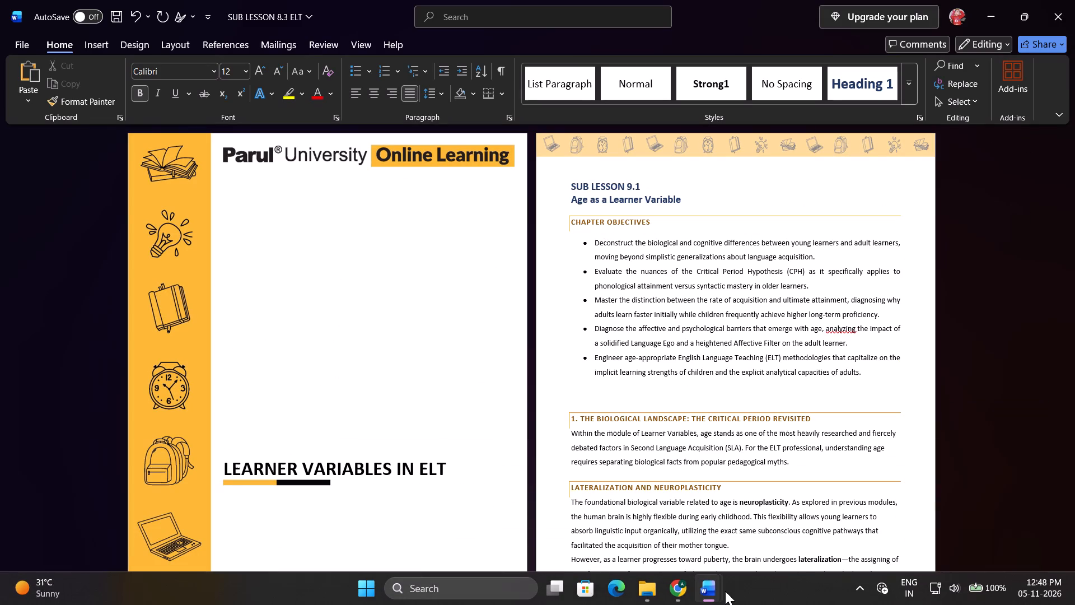
left_click(554, 521)
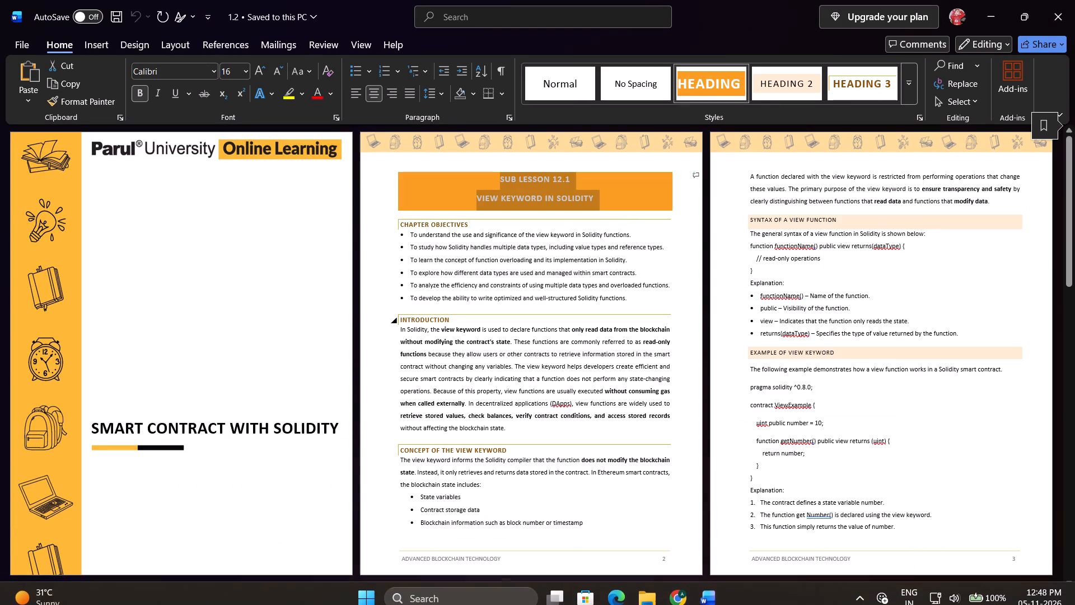
left_click(67, 104)
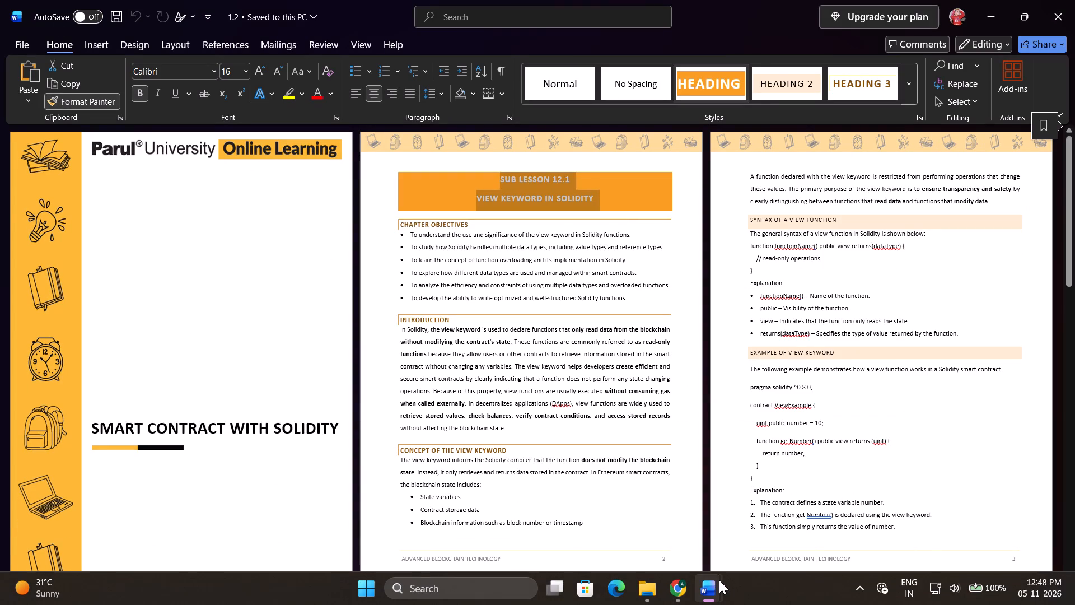
left_click(720, 530)
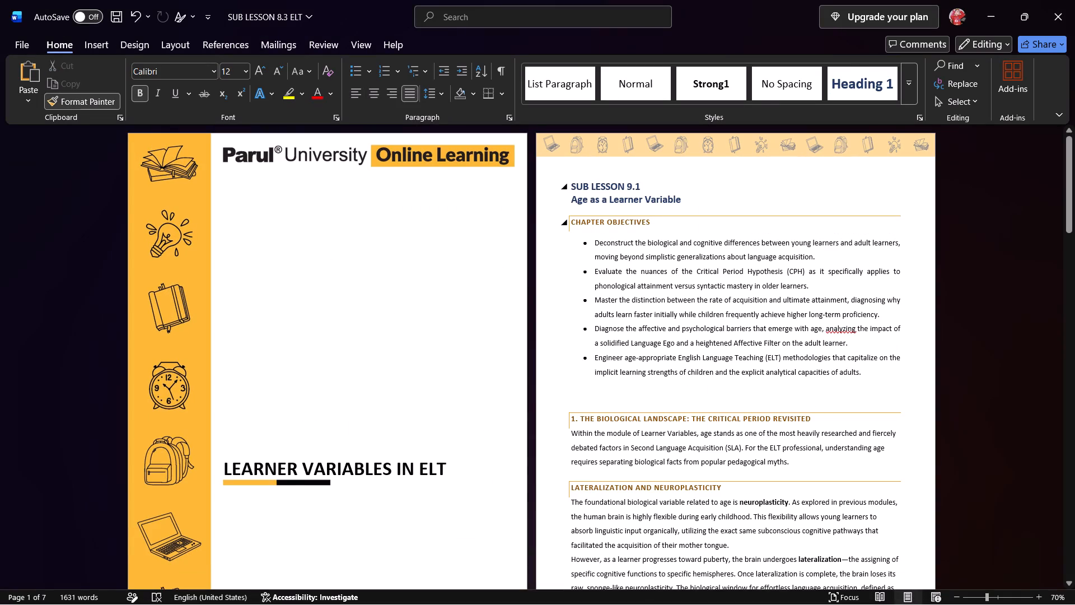
left_click_drag(705, 201, 554, 172)
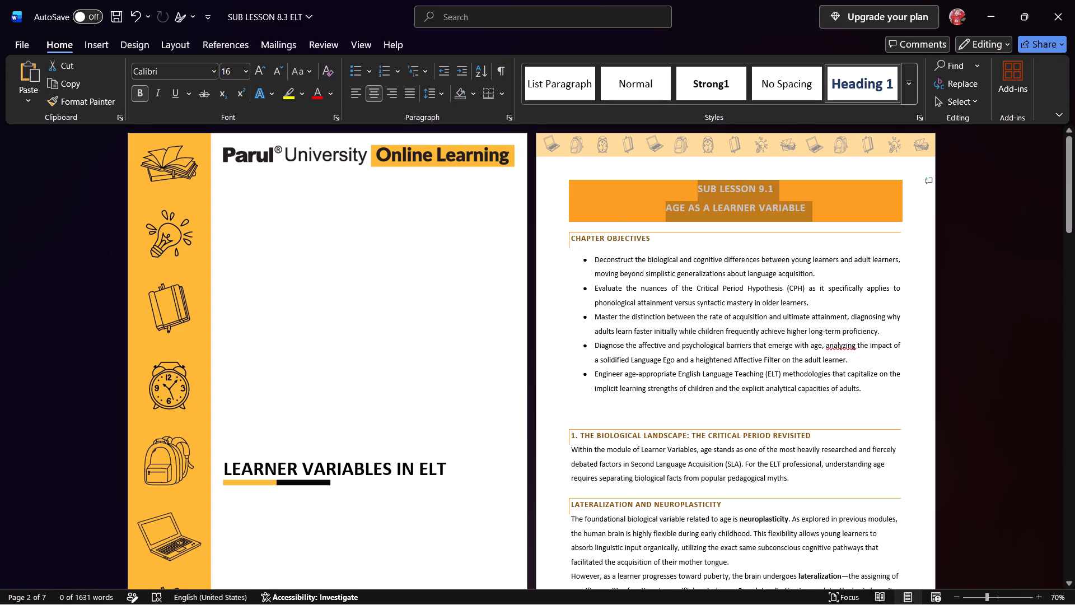
Delete the blank line above The Biological Landscape heading and remove the heading's "1." numbering.
left_click(598, 409)
key("Delete")
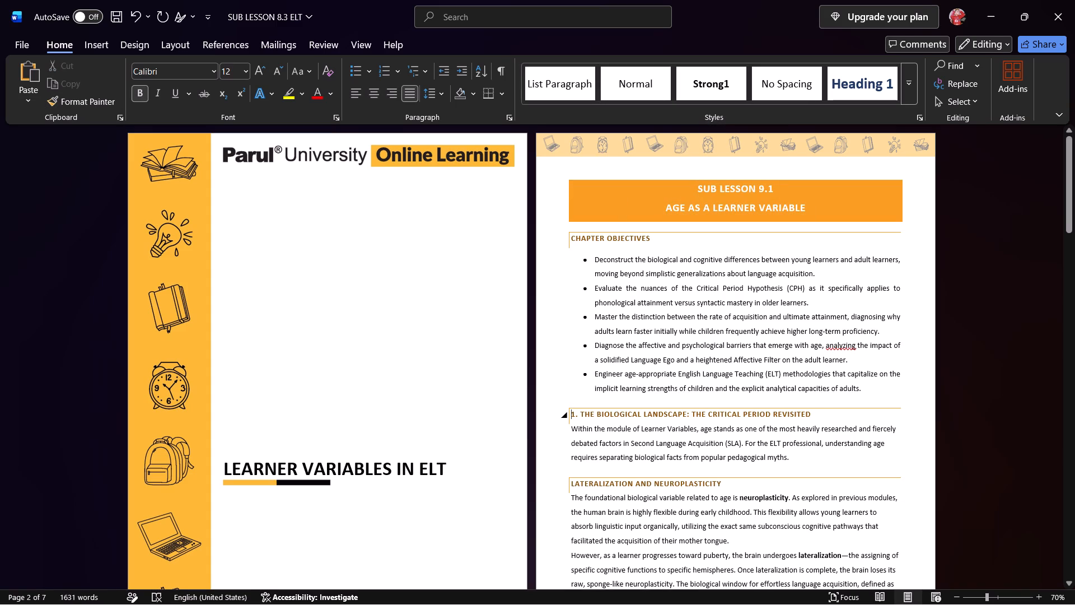
left_click(579, 414)
key("Delete")
key("BackSpace")
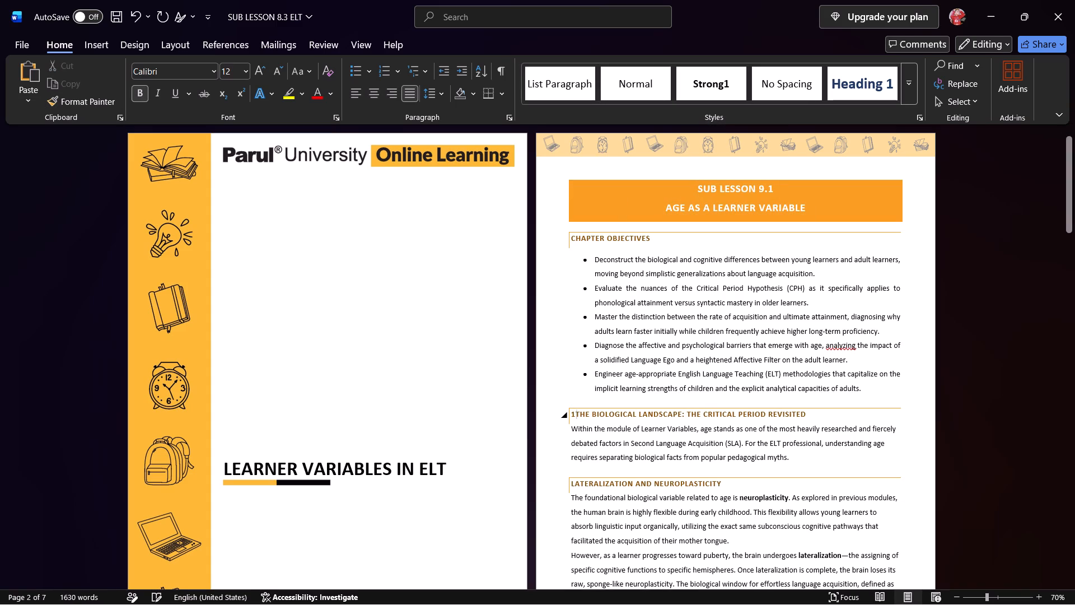
key("BackSpace")
Apply the Heading 4 style to the Lateralization and Neuroplasticity and The Phonological Exception subheadings.
scroll(585, 472, "down", 5)
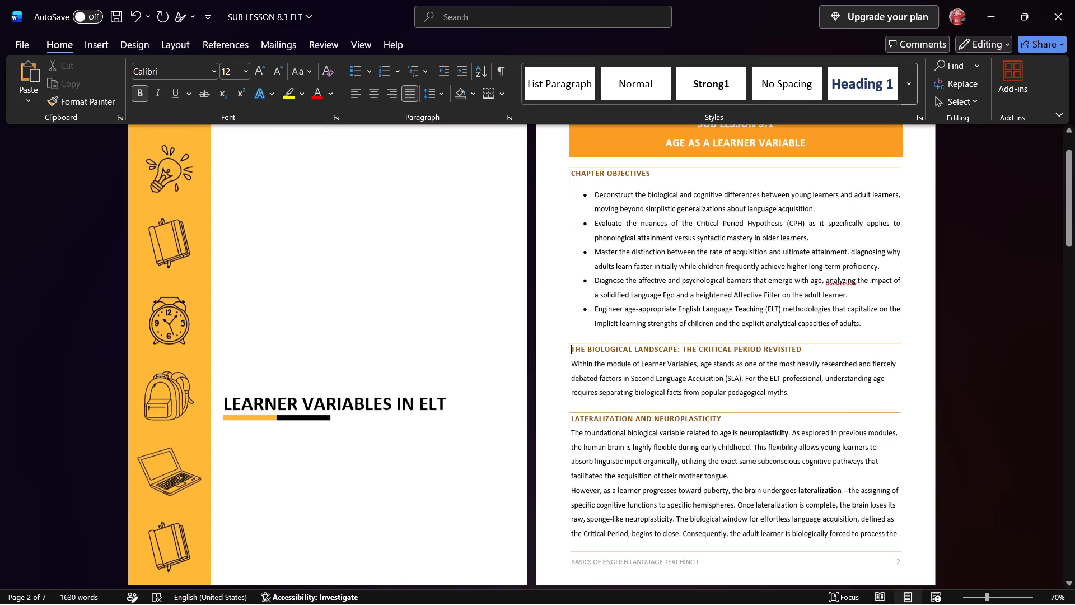
scroll(585, 472, "down", 1)
scroll(590, 427, "down", 4)
left_click(648, 248)
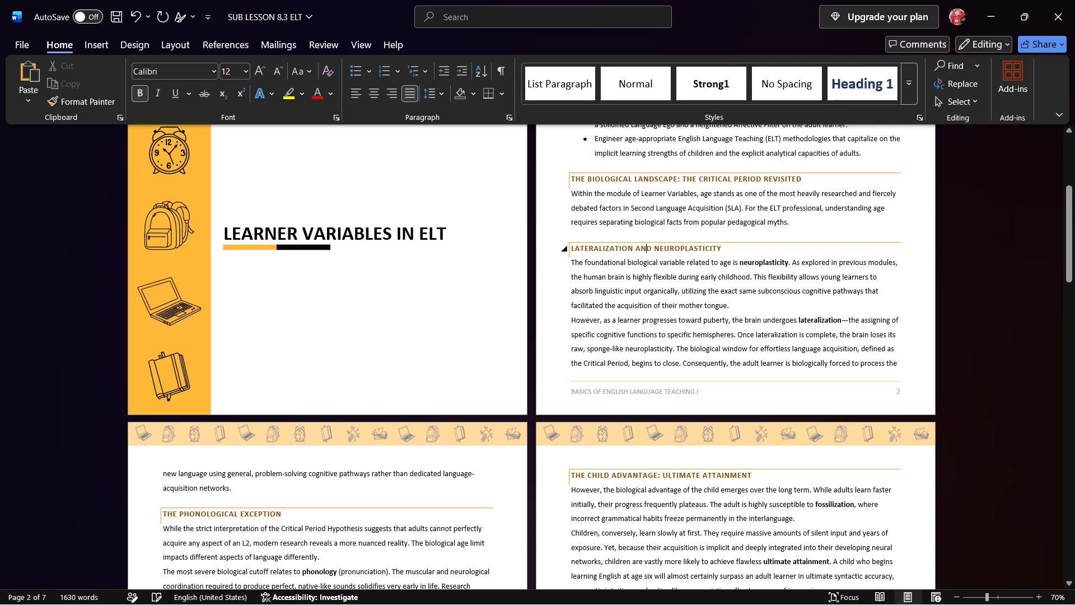
left_click(905, 94)
left_click(717, 123)
scroll(543, 346, "down", 2)
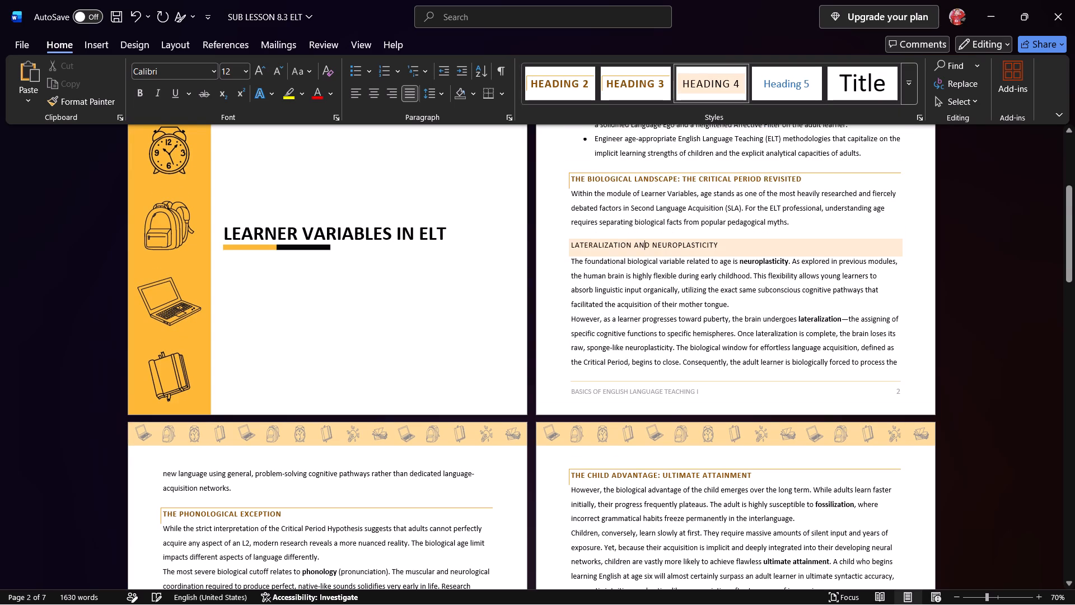
scroll(543, 346, "down", 2)
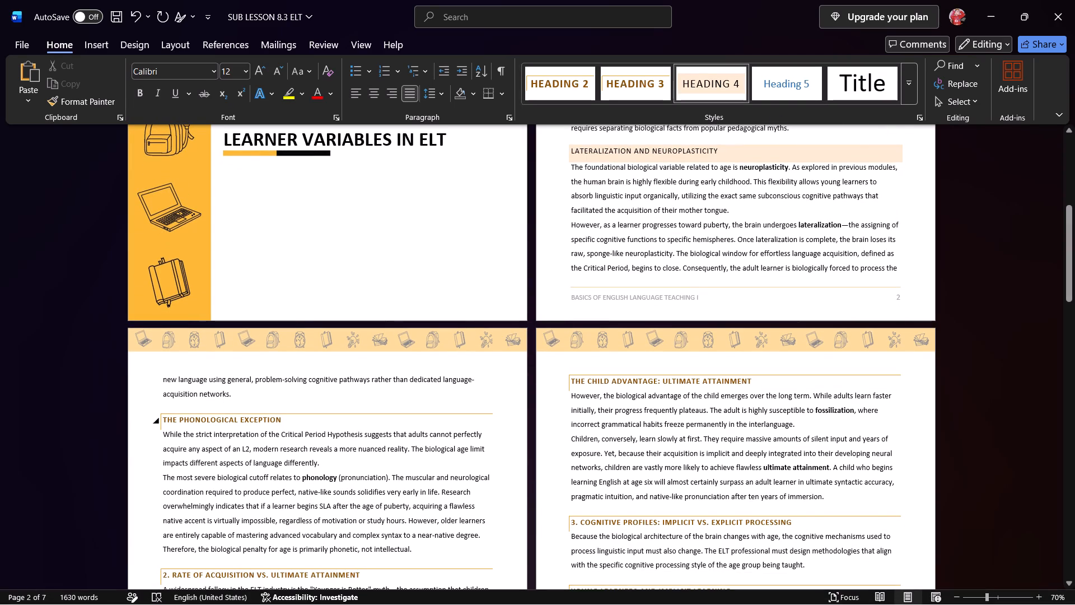
left_click(235, 425)
left_click(722, 85)
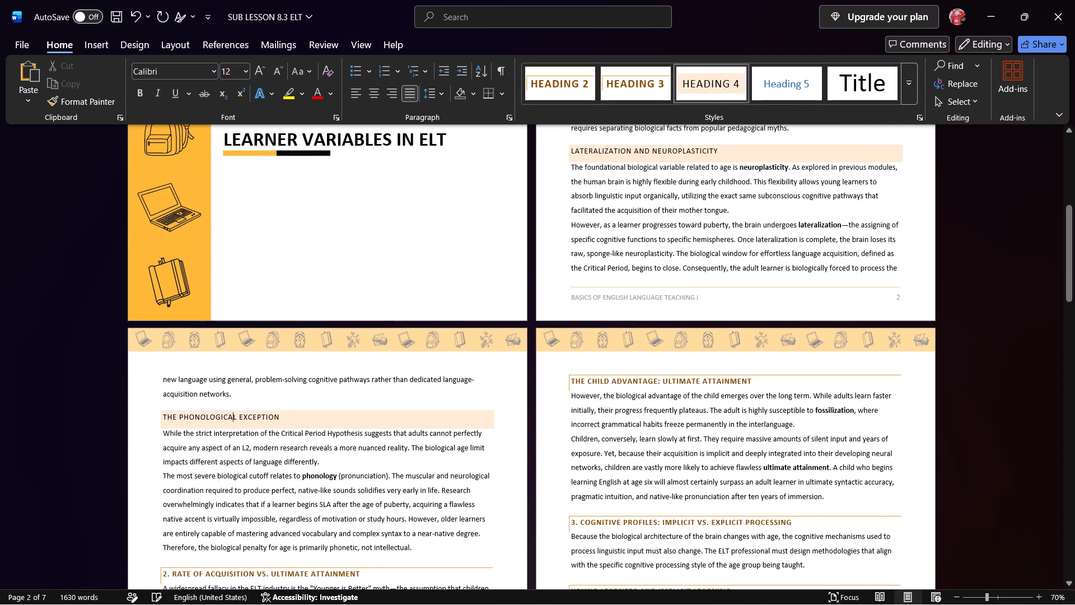
Apply the Heading 4 style to the Child Advantage, Young Learners and Implicit Learning, Adult Learners and Explicit Learning, and Adult Advantage subheadings.
left_click(613, 377)
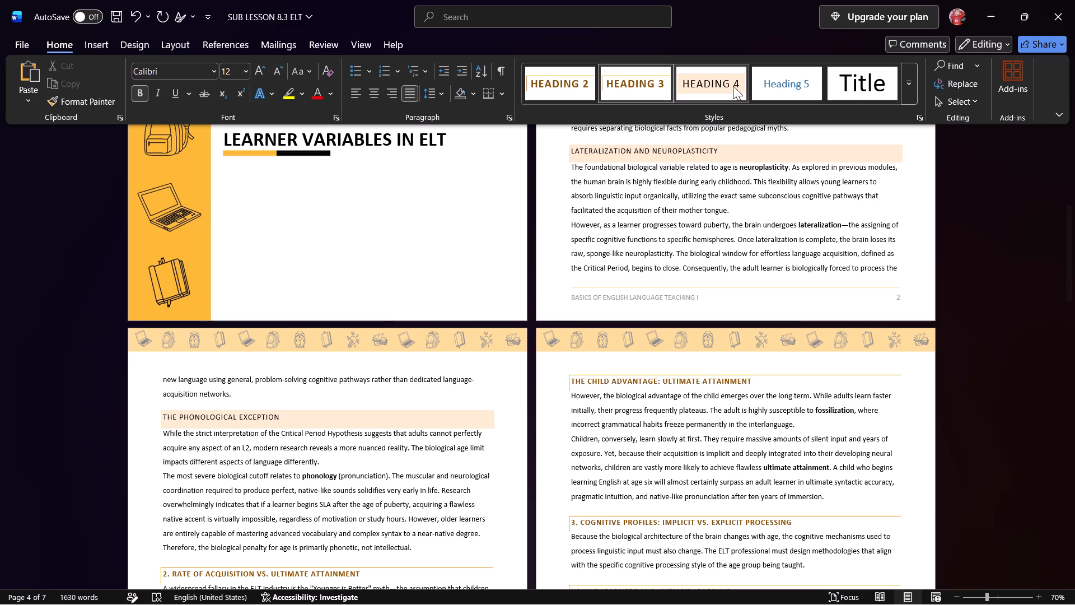
left_click(733, 86)
scroll(566, 441, "down", 6)
scroll(413, 438, "down", 4)
left_click(642, 353)
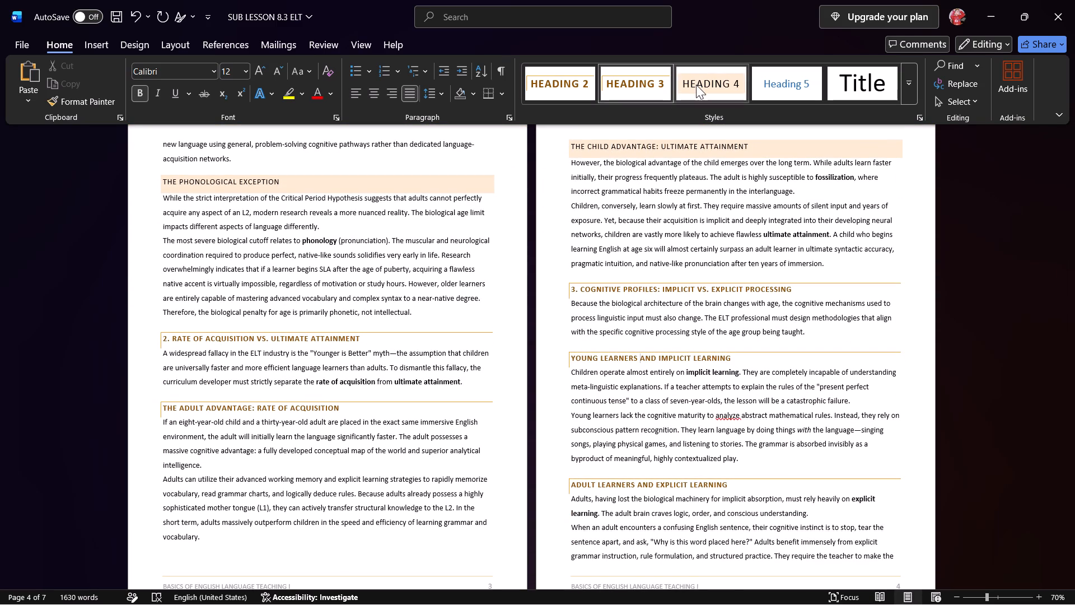
left_click(696, 85)
left_click(609, 482)
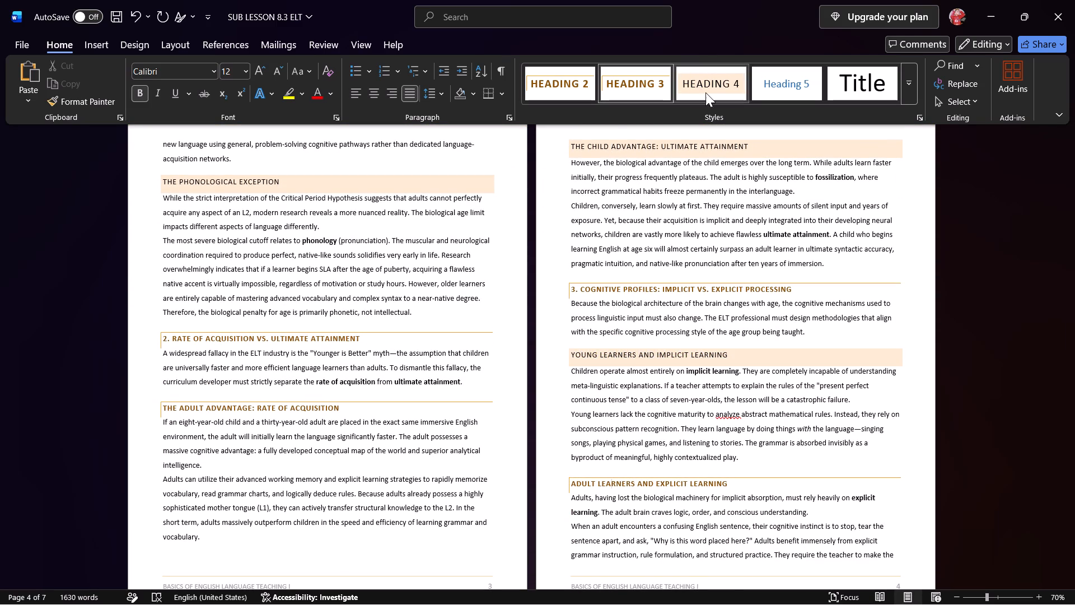
left_click(705, 92)
left_click(324, 406)
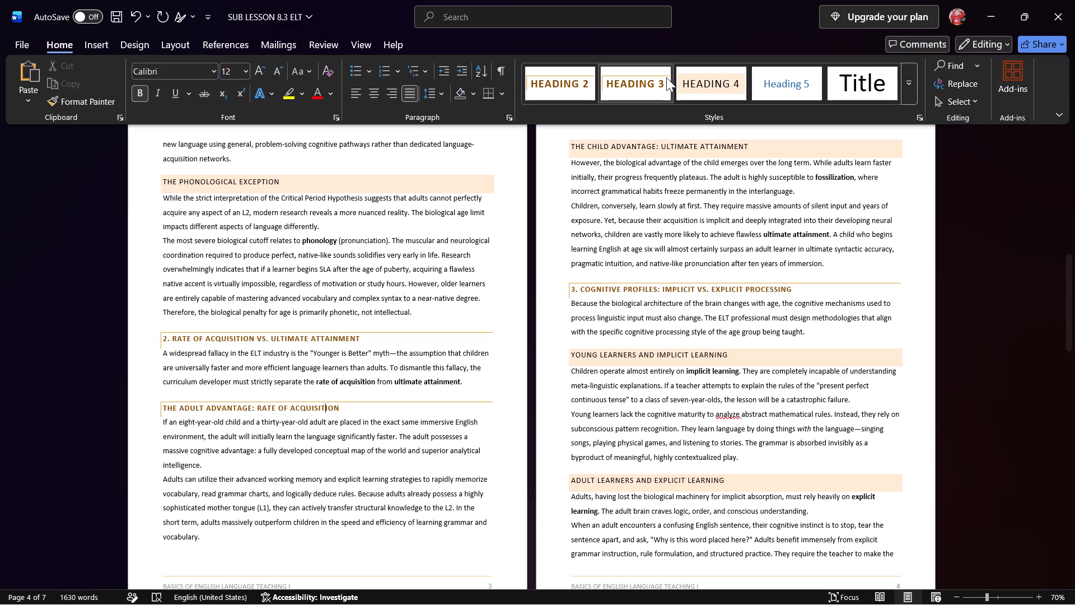
left_click(690, 84)
Remove the "3." numbering from the Cognitive Profiles heading and the "2." numbering from the Rate of Acquisition vs. Ultimate Attainment heading.
left_click(581, 289)
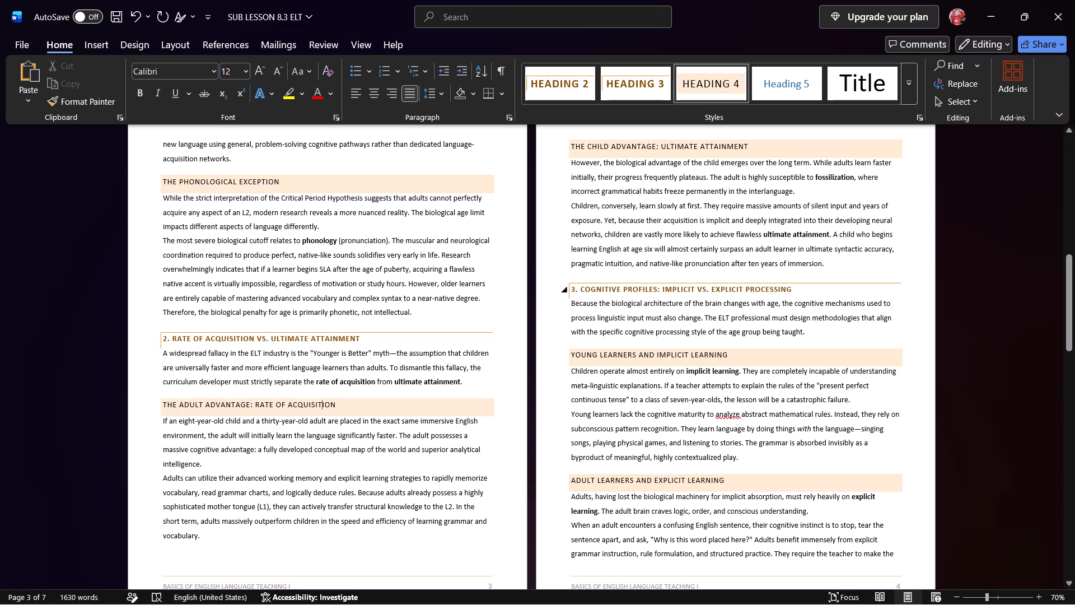
key("BackSpace")
key("BackSpace")
key("BackSpace")
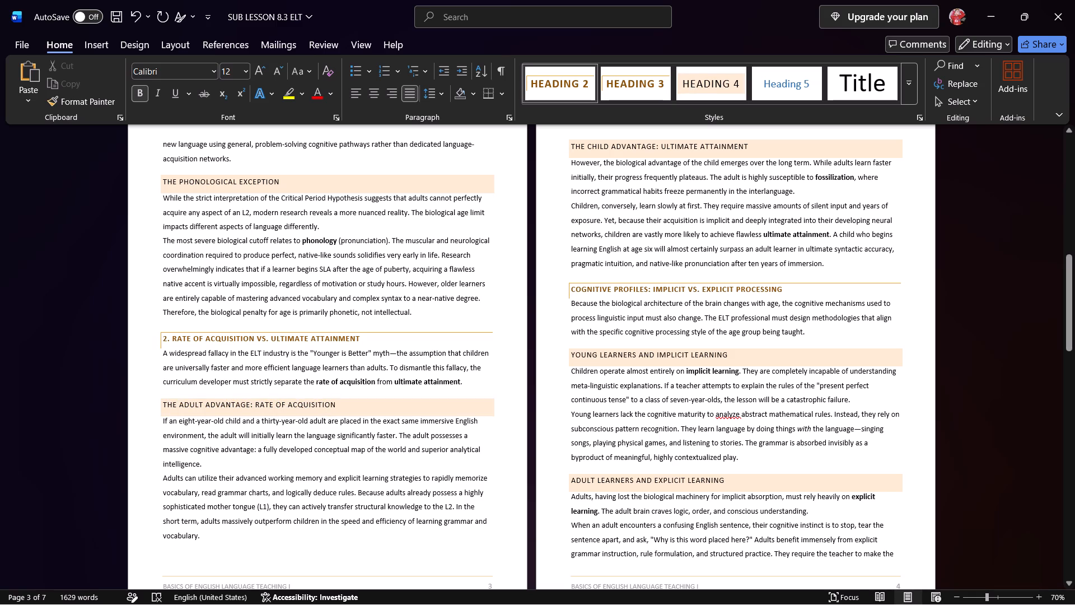
left_click(170, 338)
key("Delete")
key("BackSpace")
key("Delete")
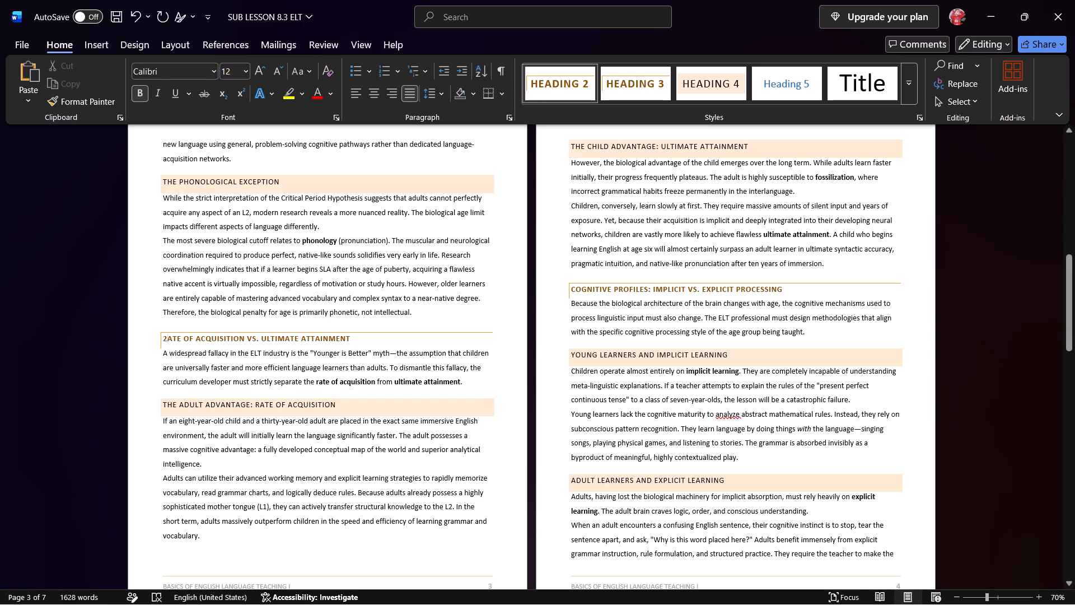
key("ctrl+z")
key("BackSpace")
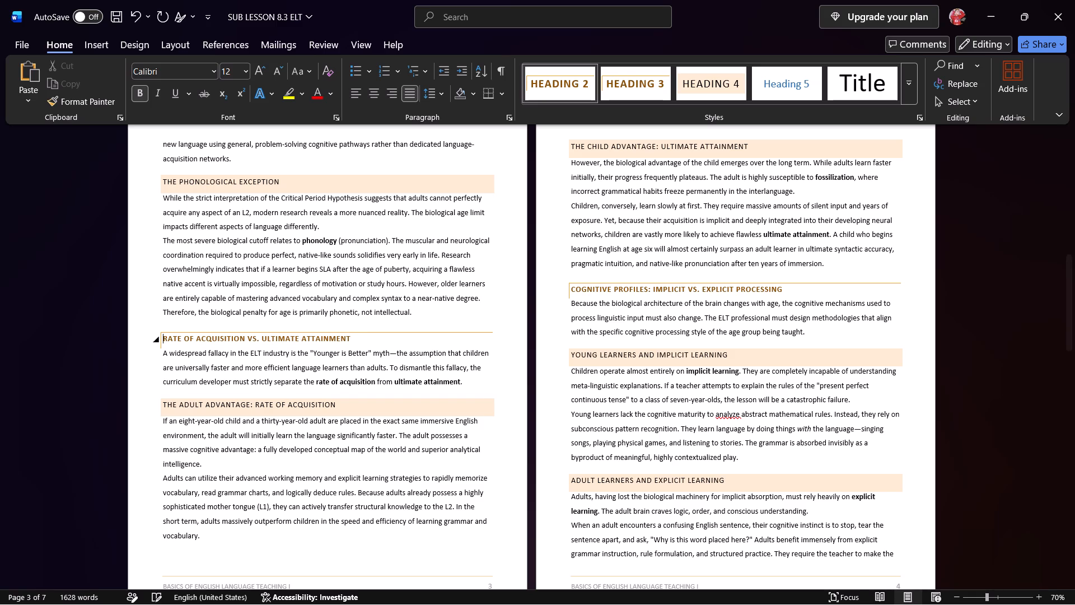
Remove the "4." numbering from the heading The Psychological Landscape: Anxiety and the Language Ego.
scroll(269, 358, "down", 16)
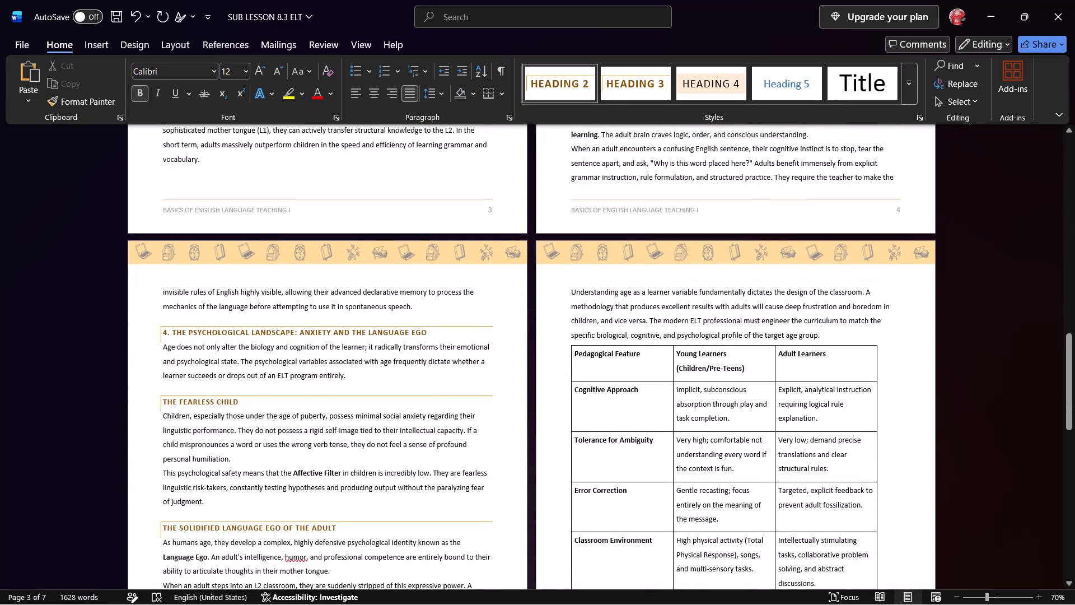
left_click(172, 332)
key("BackSpace")
key("BackSpace")
key("BackSpace")
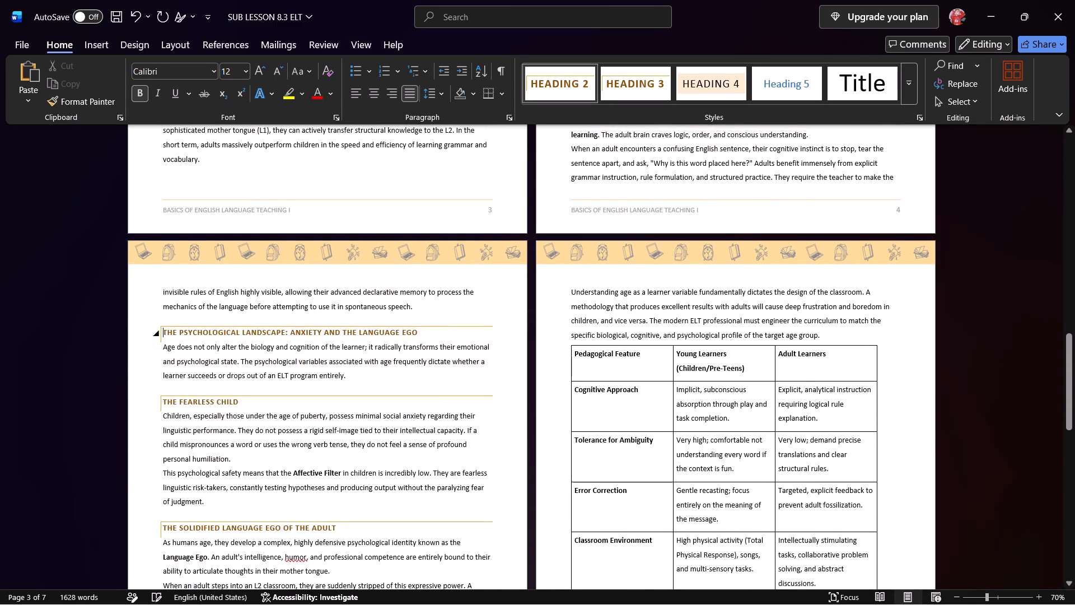
Apply the Heading 4 style to The Fearless Child and The Solidified Language Ego of the Adult subheadings.
left_click(180, 400)
left_click(708, 92)
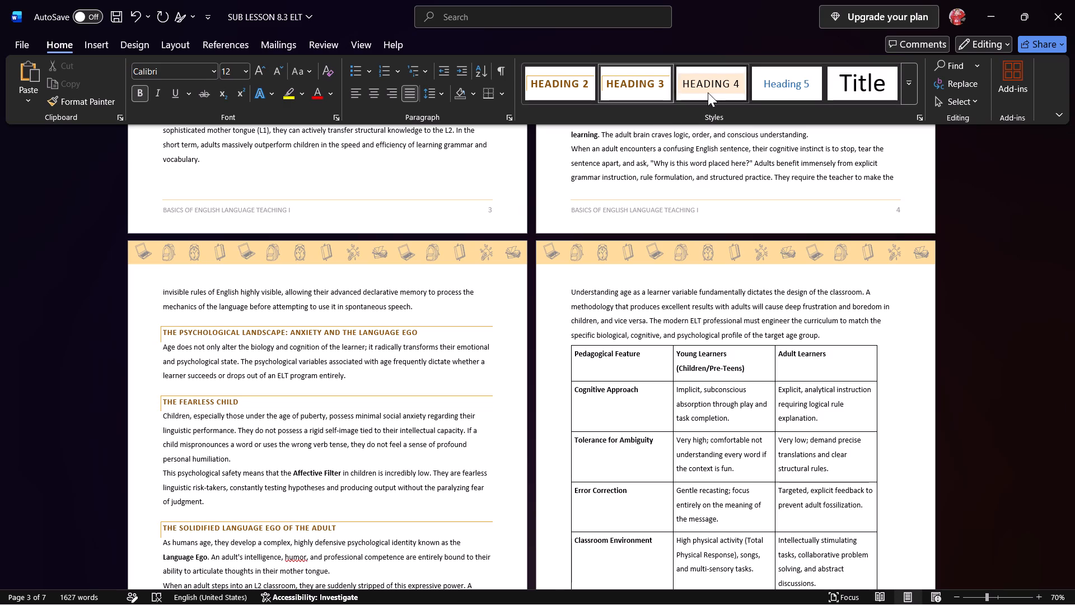
left_click(245, 528)
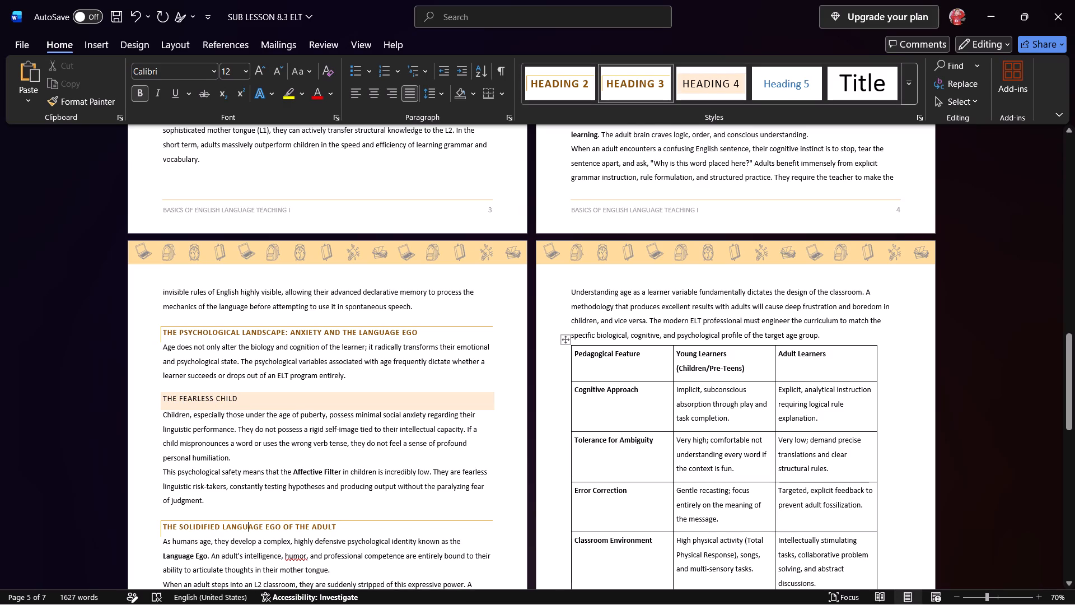
left_click(709, 88)
Remove the "5." numbering from the Engineering Age-Responsive Pedagogy heading.
scroll(424, 435, "down", 6)
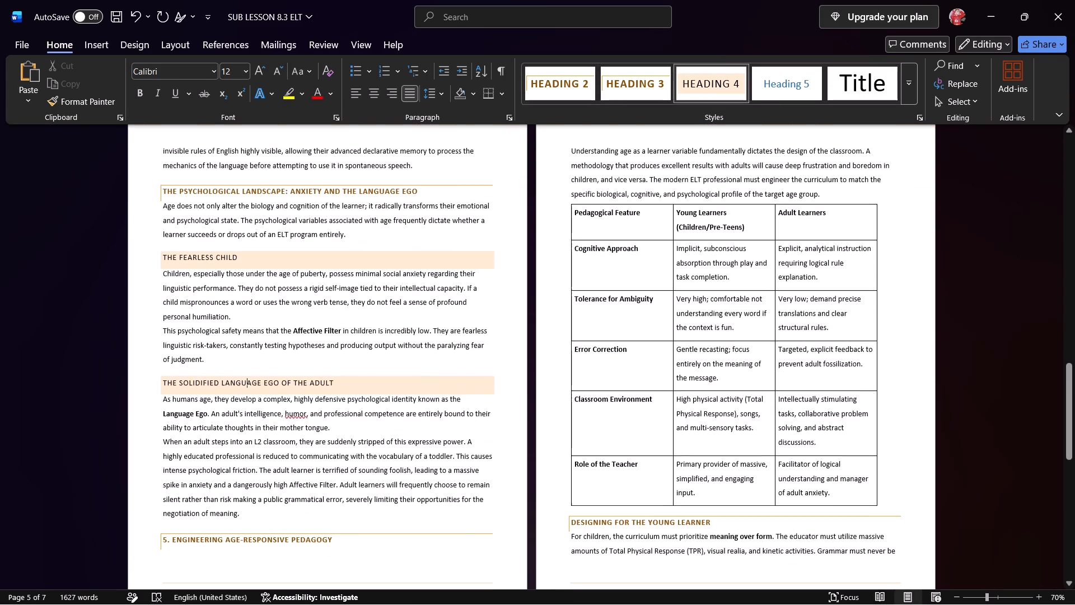
left_click(172, 538)
key("BackSpace")
key("BackSpace")
key("BackSpace")
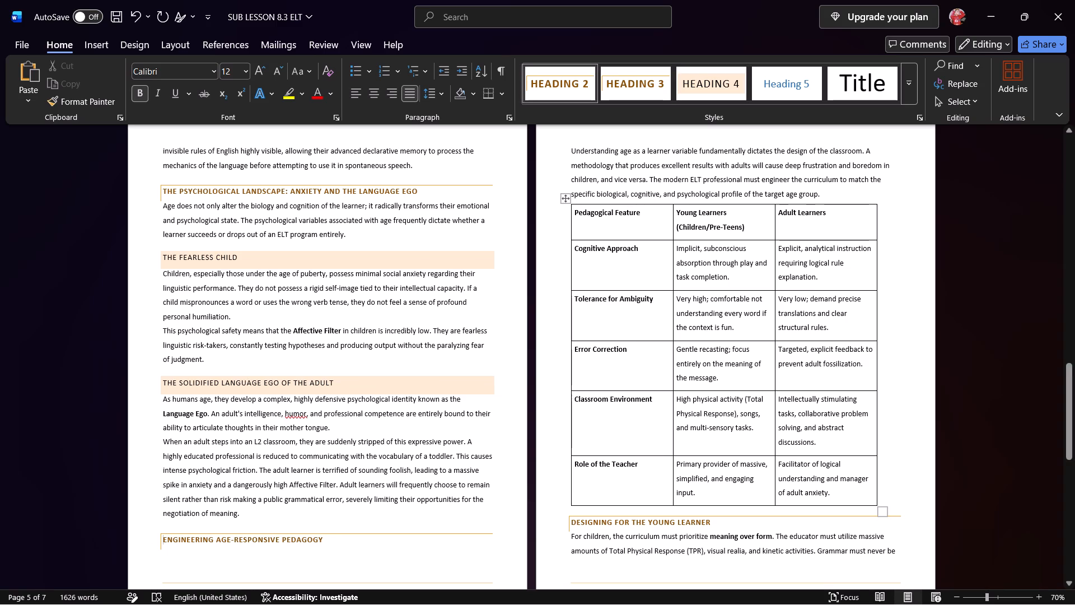
Widen the Adult Learners column to the page's text margin and narrow the Pedagogical Feature column so Young Learners gets more room.
left_click_drag(876, 450, 904, 454)
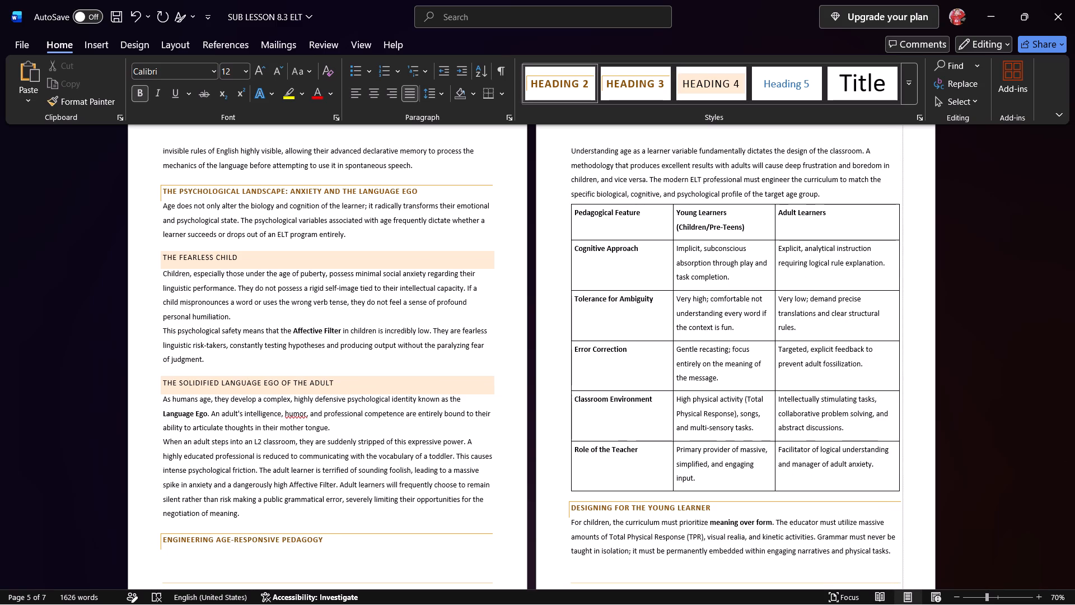
left_click_drag(904, 454, 902, 454)
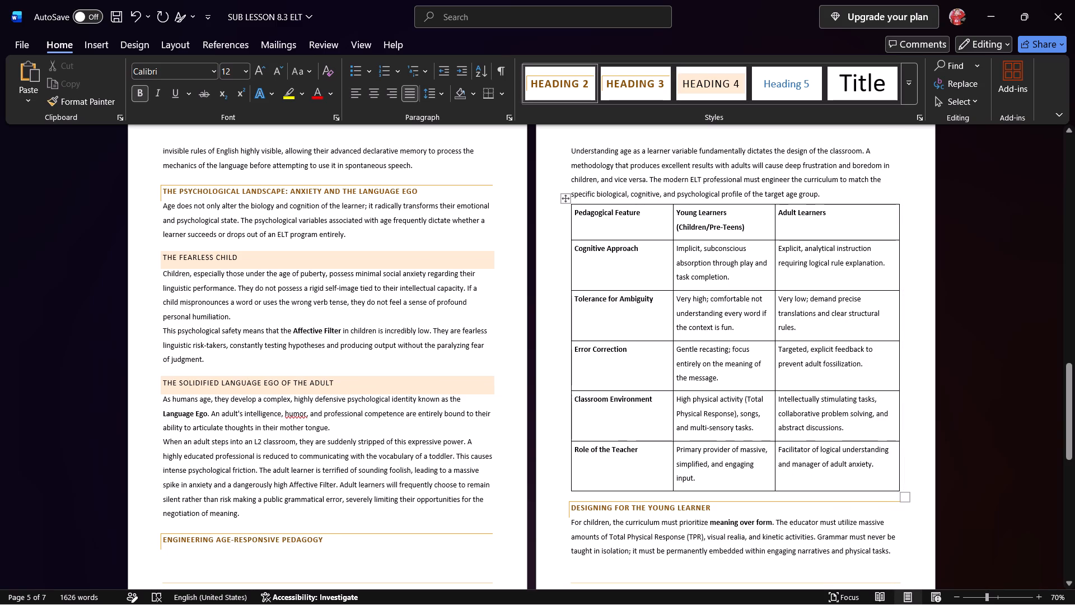
left_click_drag(672, 310, 660, 313)
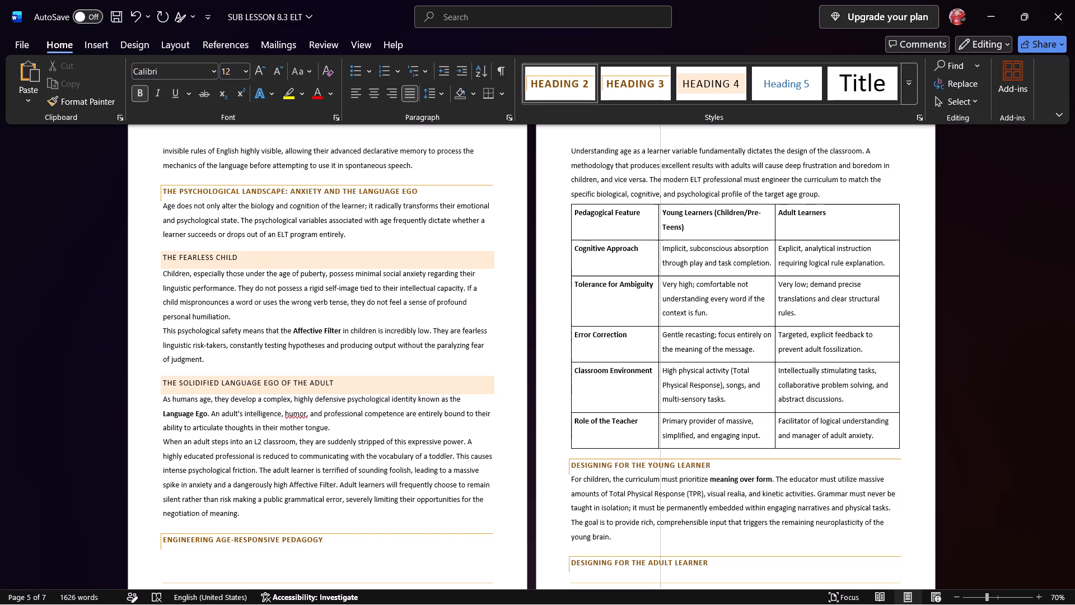
left_click_drag(660, 313, 659, 313)
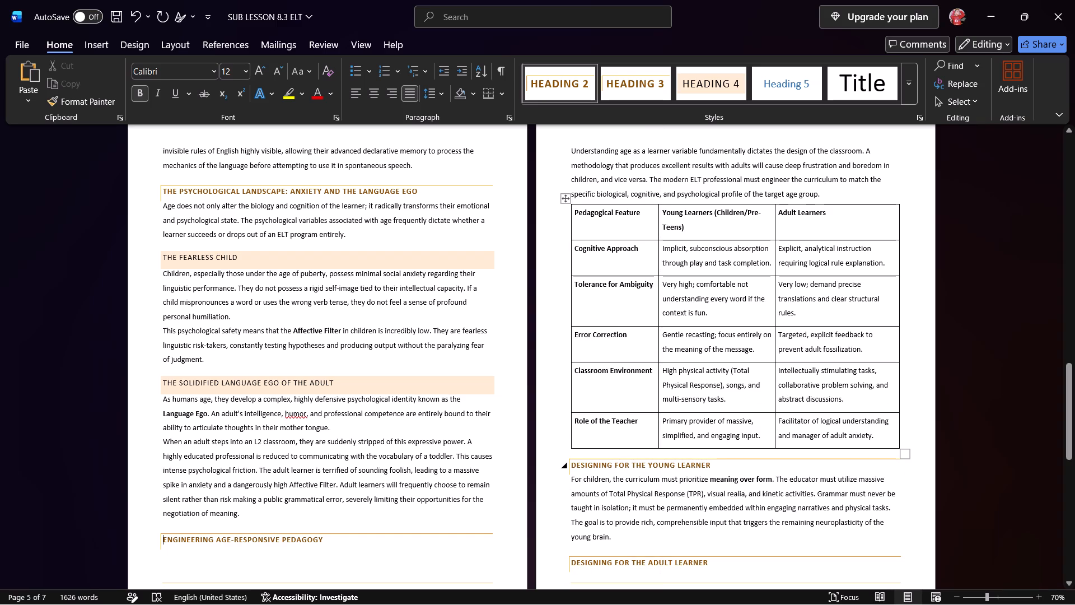
Apply the Heading 4 style to the Designing for the Young Learner, Engineering Age-Responsive Pedagogy and Designing for the Adult Learner headings.
left_click(623, 463)
left_click(706, 91)
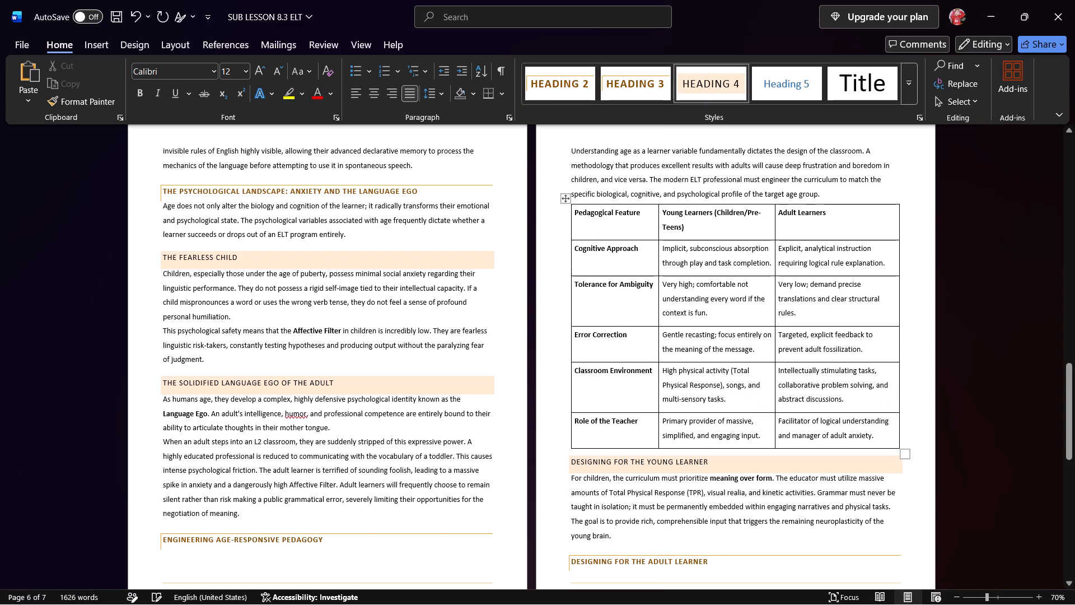
left_click_drag(300, 543, 305, 539)
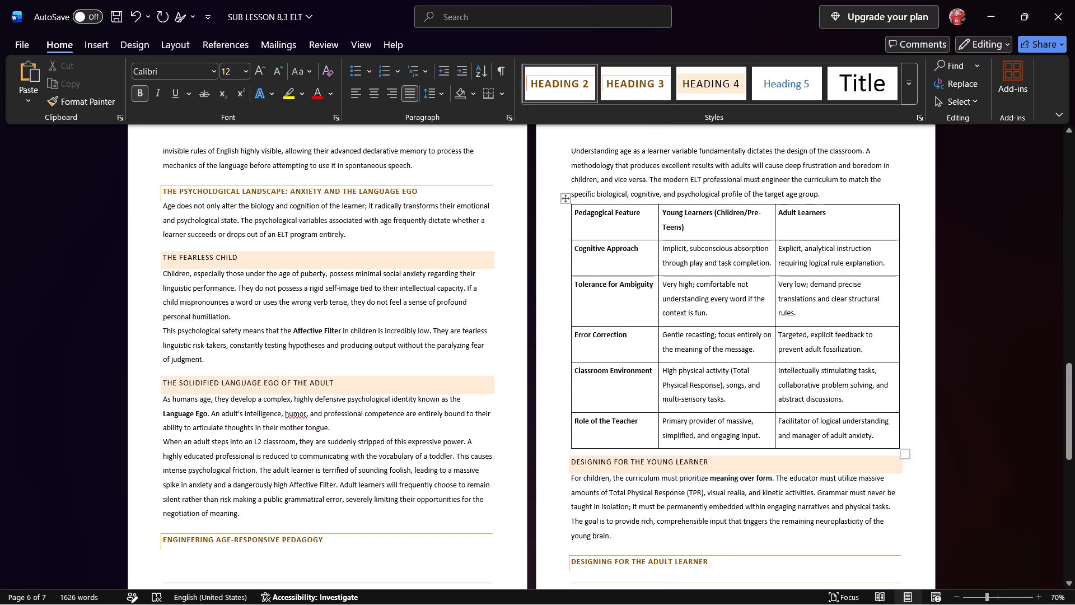
left_click(708, 94)
left_click(656, 558)
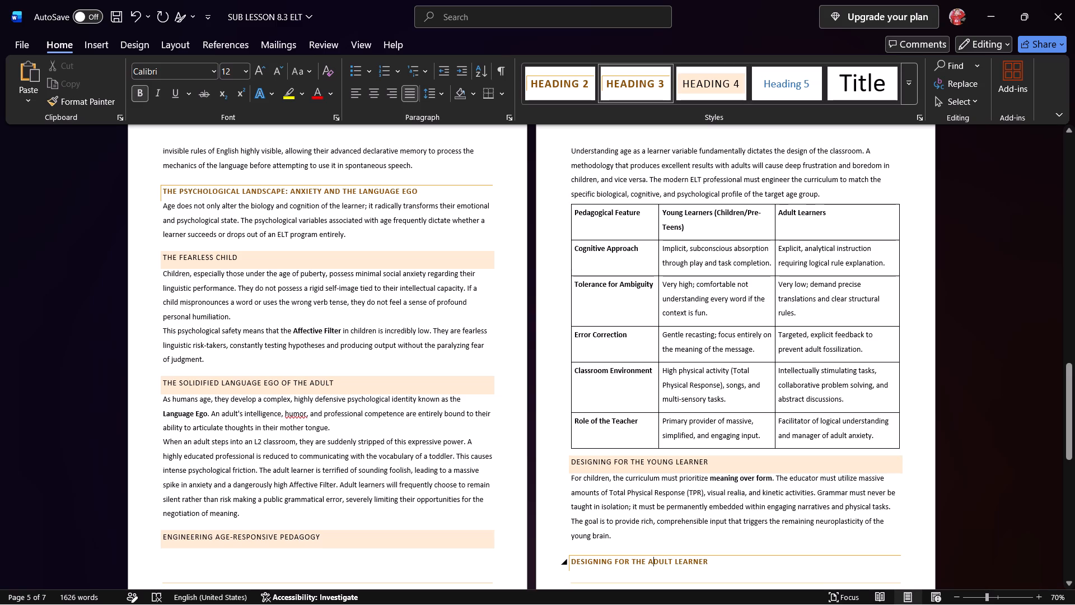
left_click(719, 82)
Review the heading formatting and page layout from The Psychological Landscape section through Key Takeaways on the last page.
scroll(621, 332, "up", 3)
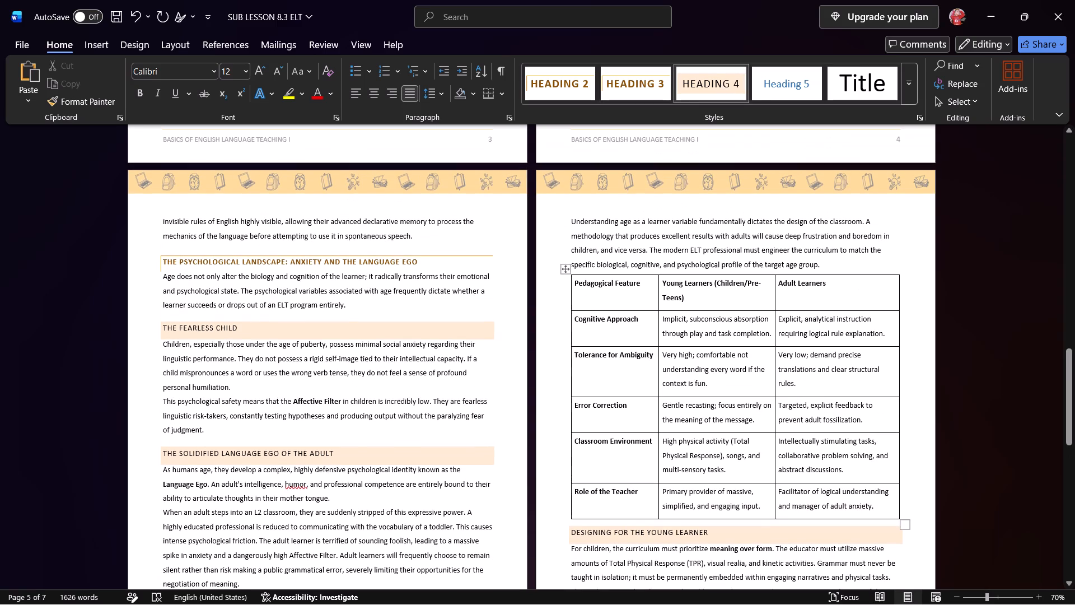
scroll(621, 332, "down", 4)
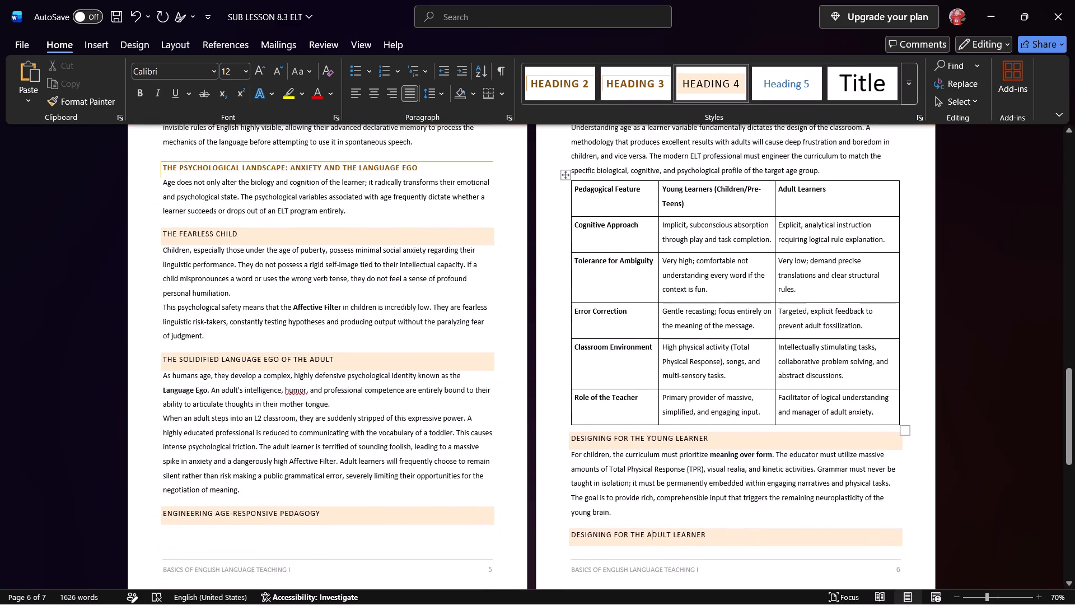
scroll(592, 327, "down", 3)
scroll(371, 343, "down", 4)
scroll(481, 332, "down", 8)
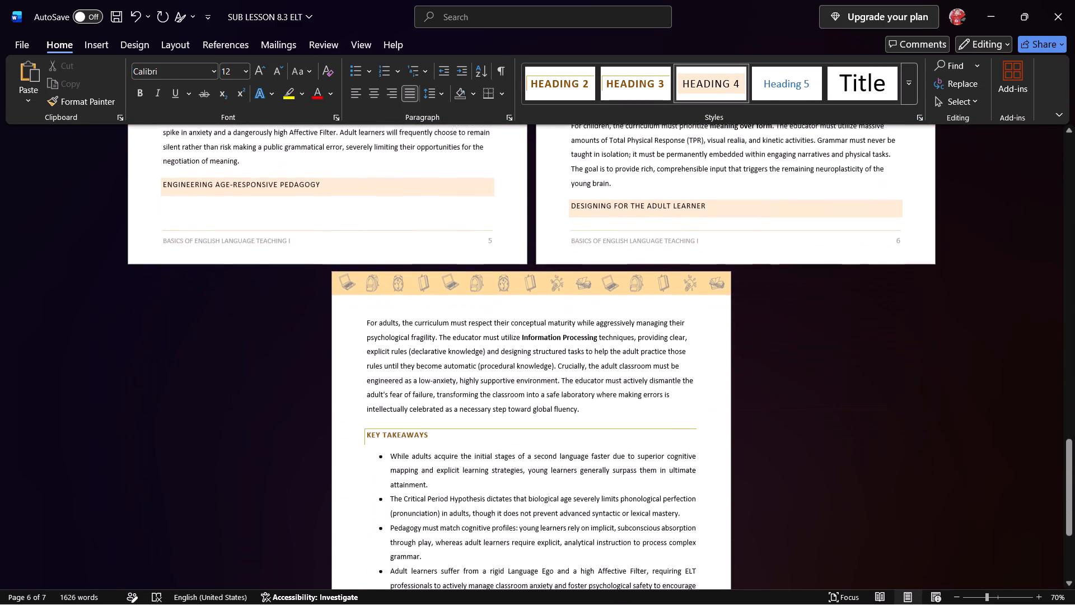
scroll(487, 319, "down", 2)
scroll(443, 295, "down", 7)
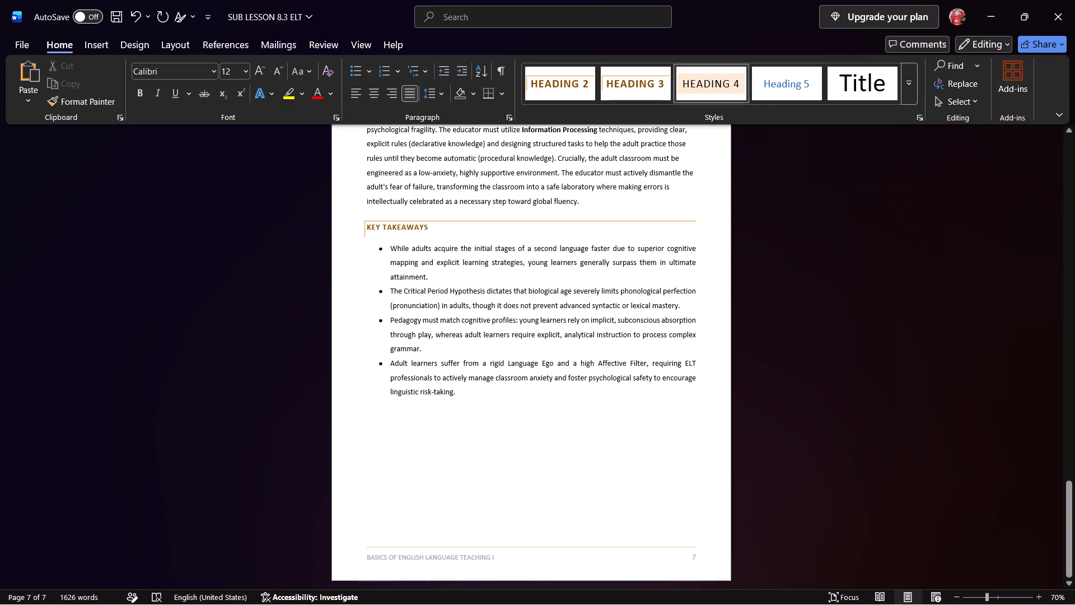
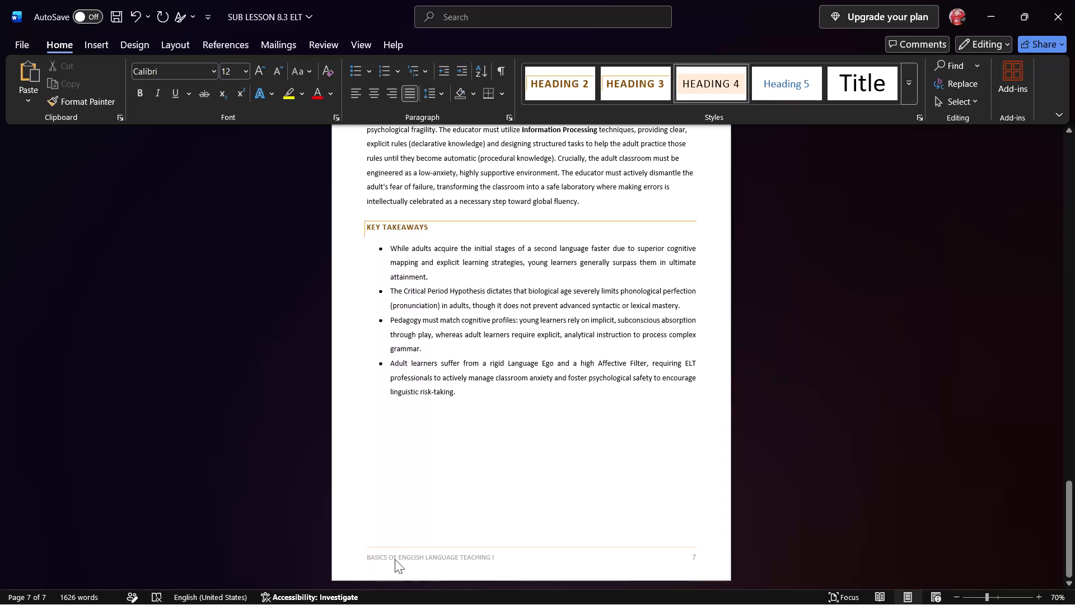
Review the layout and heading formatting from Key Takeaways back up through the pedagogy comparison table to The Psychological Landscape section.
scroll(403, 482, "up", 12)
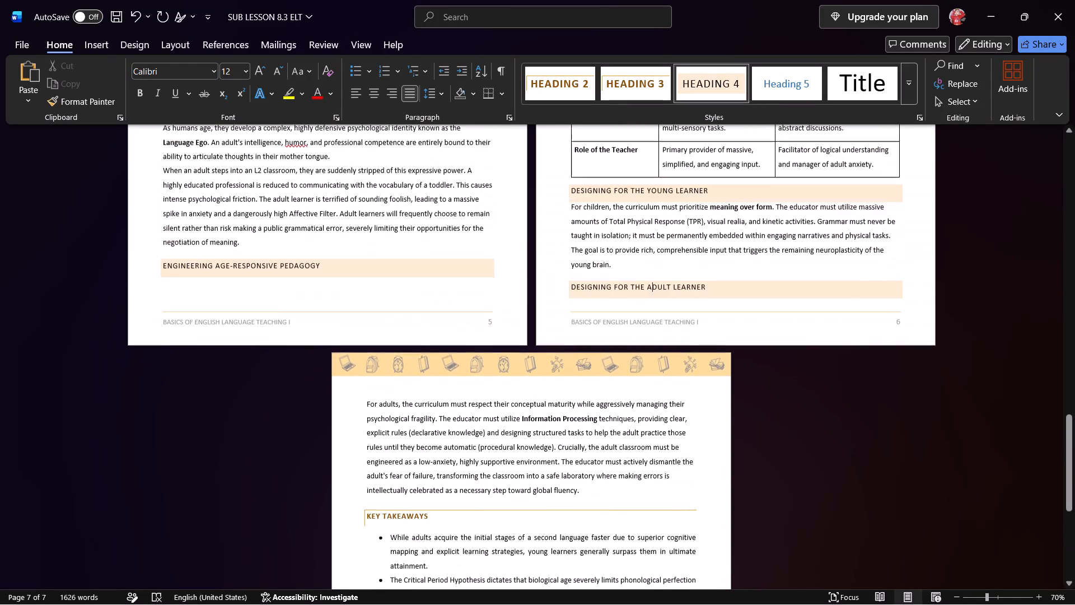
scroll(394, 482, "up", 13)
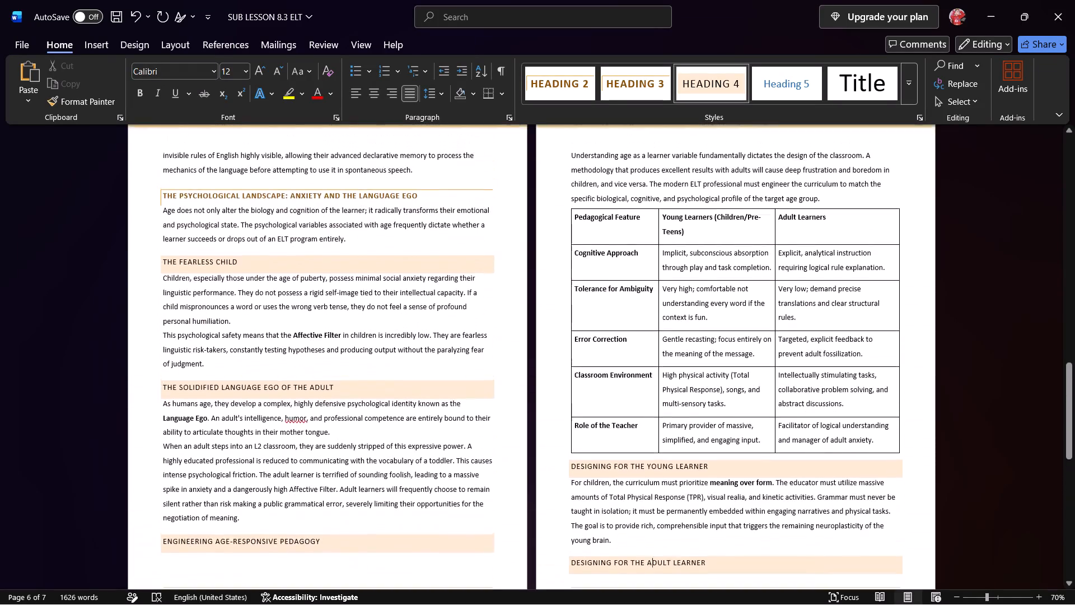
scroll(394, 482, "up", 2)
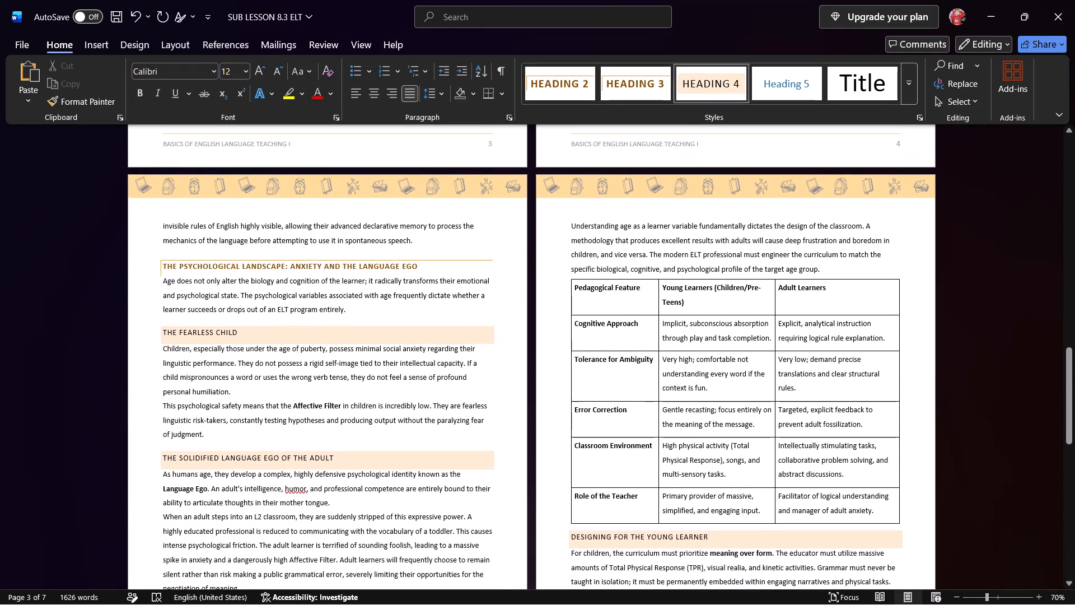